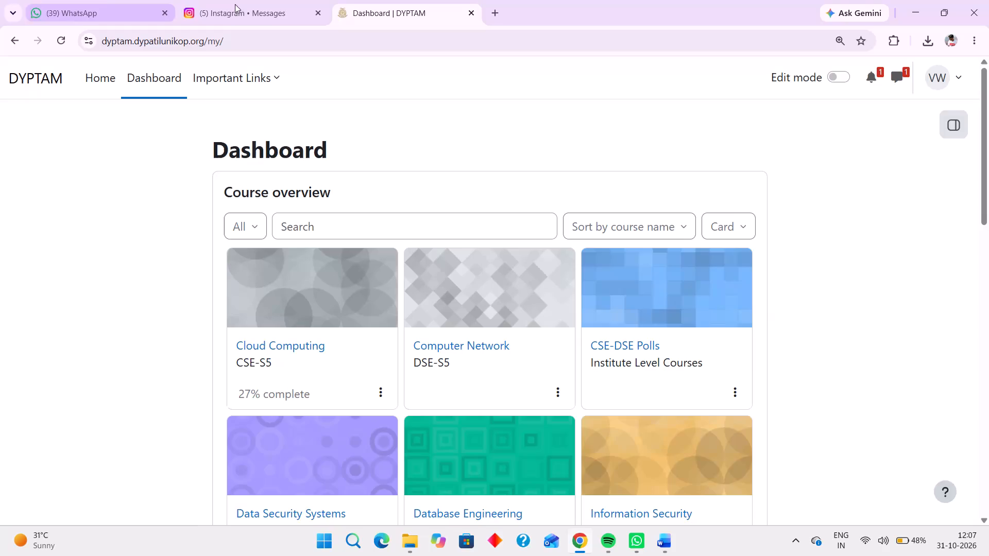
# Open the Information Security course (DSE-S5) from the dashboard's course overview.
pyautogui.scroll(-2, 627, 389)
pyautogui.click(644, 399)
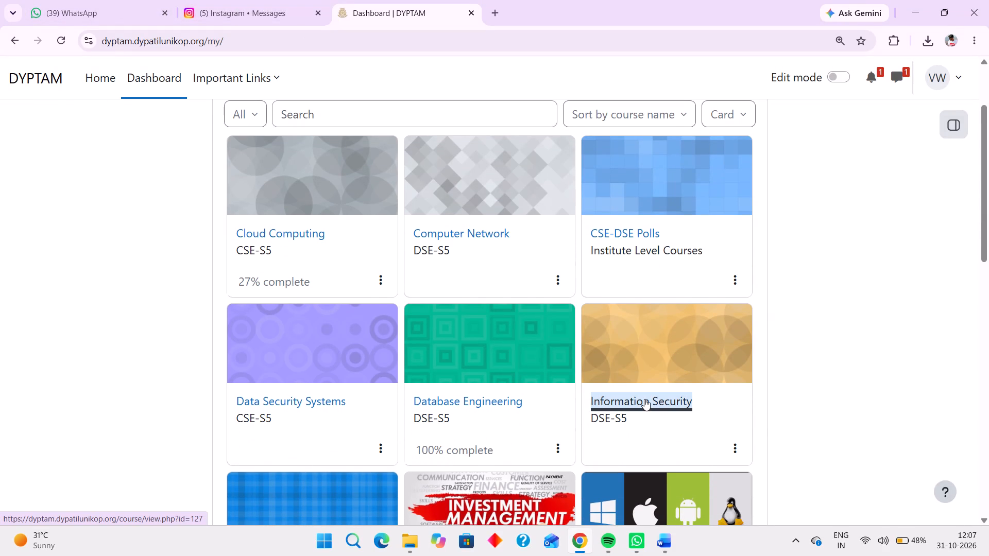
# Look through the Information Security Lab practicals, from the cryptography tools assignment to the DES and AES symmetric cipher assignments.
pyautogui.scroll(-17, 644, 399)
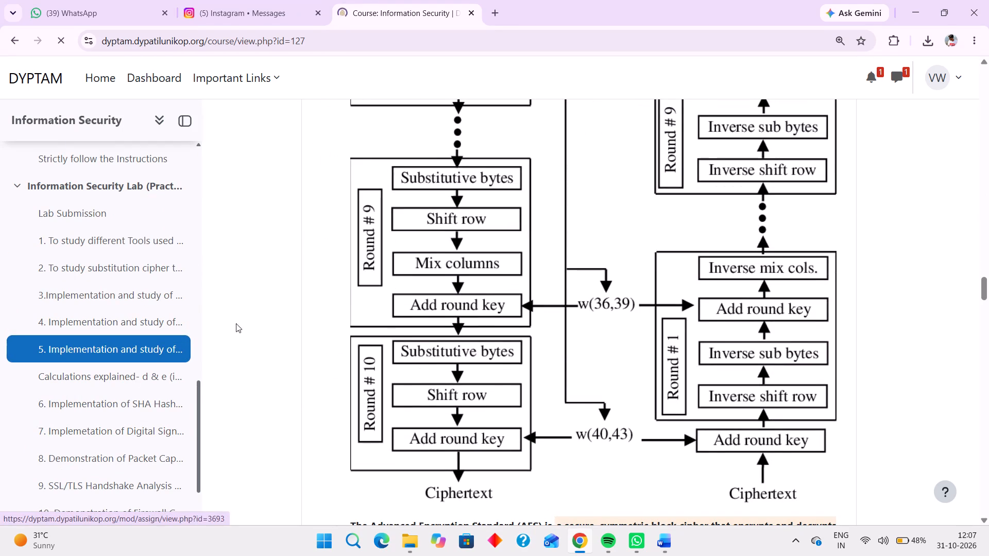
pyautogui.scroll(7, 453, 263)
pyautogui.hscroll(1, 453, 263)
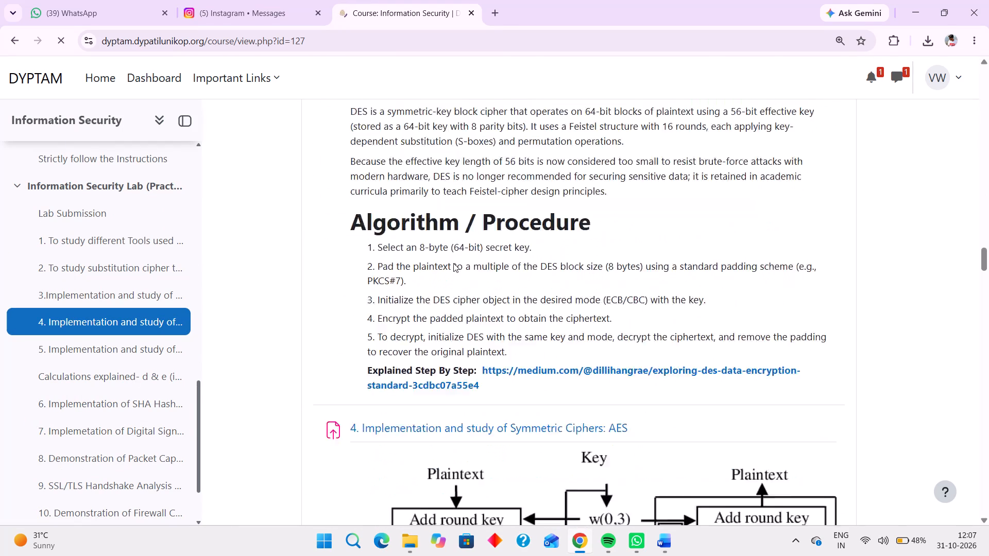
pyautogui.hscroll(1, 453, 263)
pyautogui.scroll(2, 453, 263)
pyautogui.scroll(-2, 453, 261)
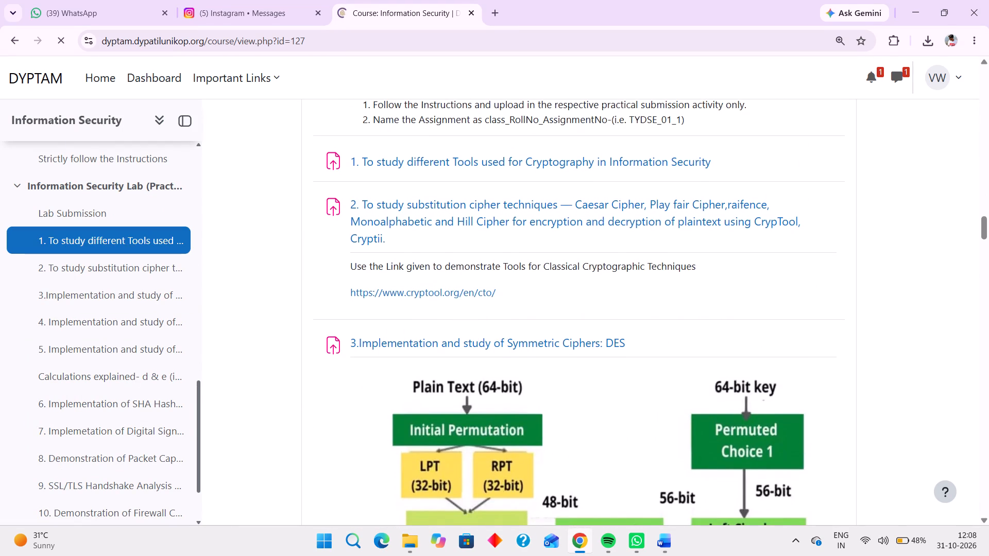
pyautogui.scroll(-8, 453, 261)
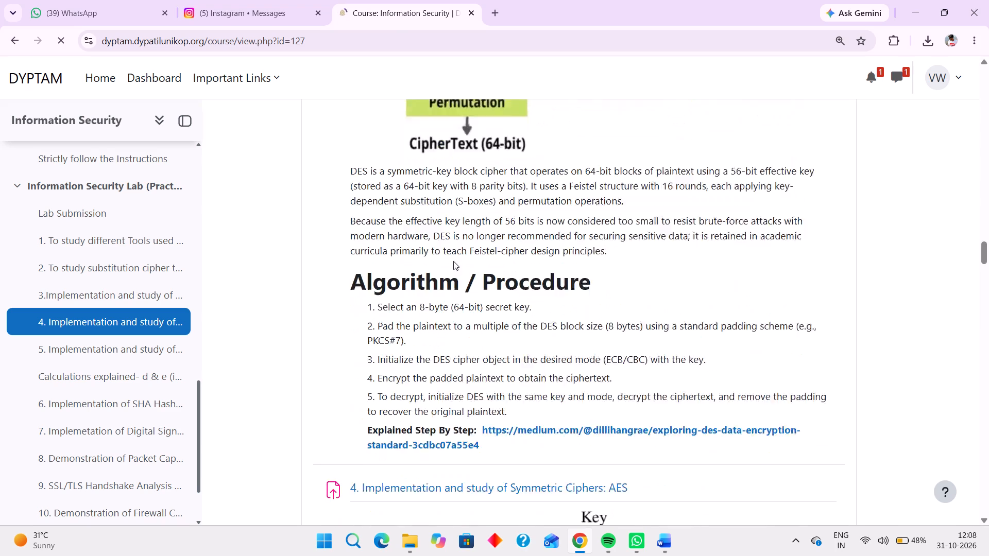
pyautogui.scroll(-4, 453, 261)
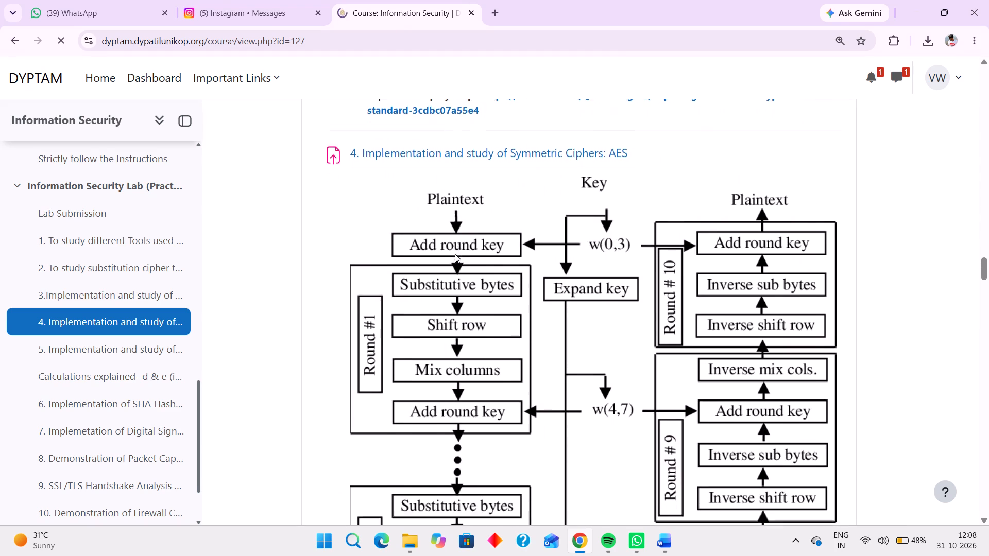
# Examine the lab material on the RSA algorithm and on practical 6, SHA Hash Generation and Integrity Verification.
pyautogui.scroll(-6, 455, 254)
pyautogui.scroll(2, 455, 254)
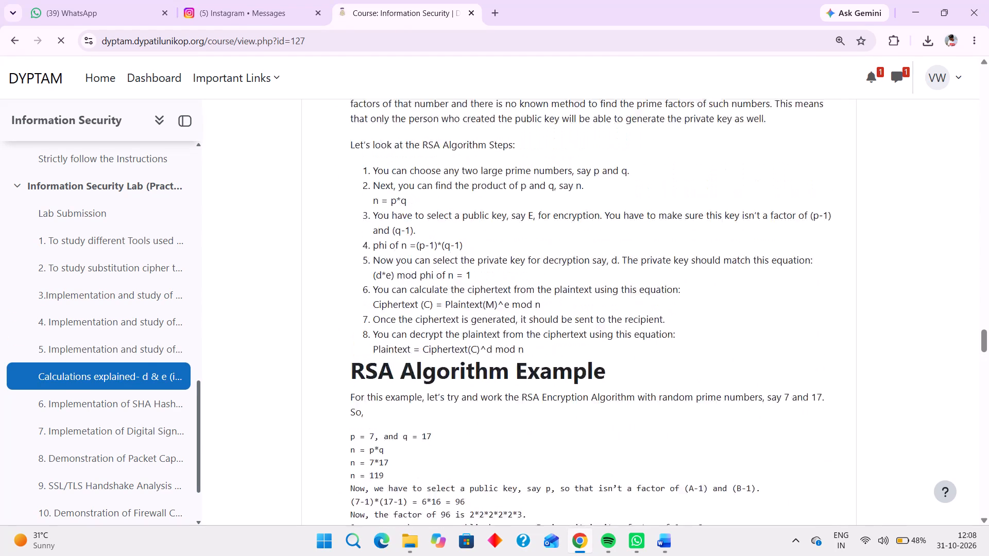
pyautogui.scroll(-4, 455, 254)
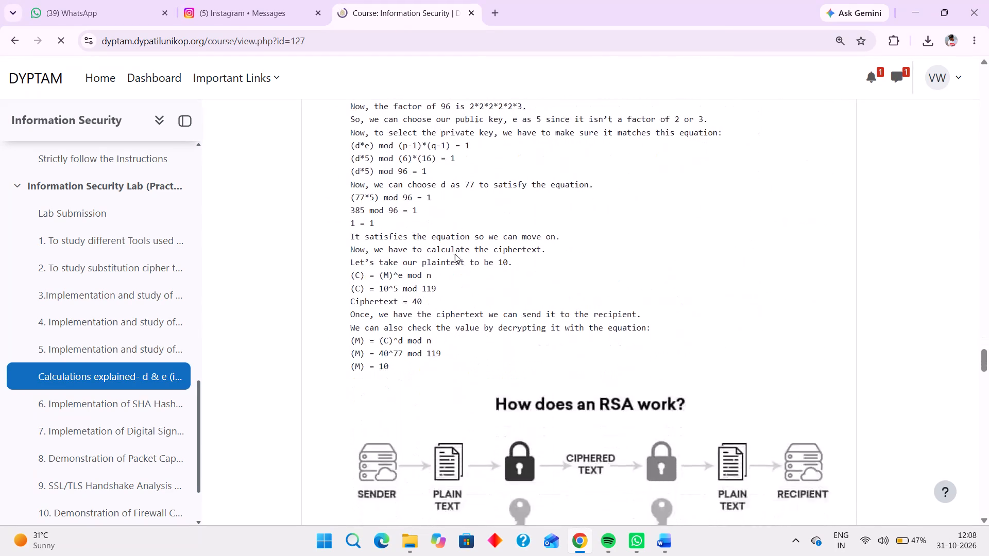
pyautogui.scroll(-3, 455, 254)
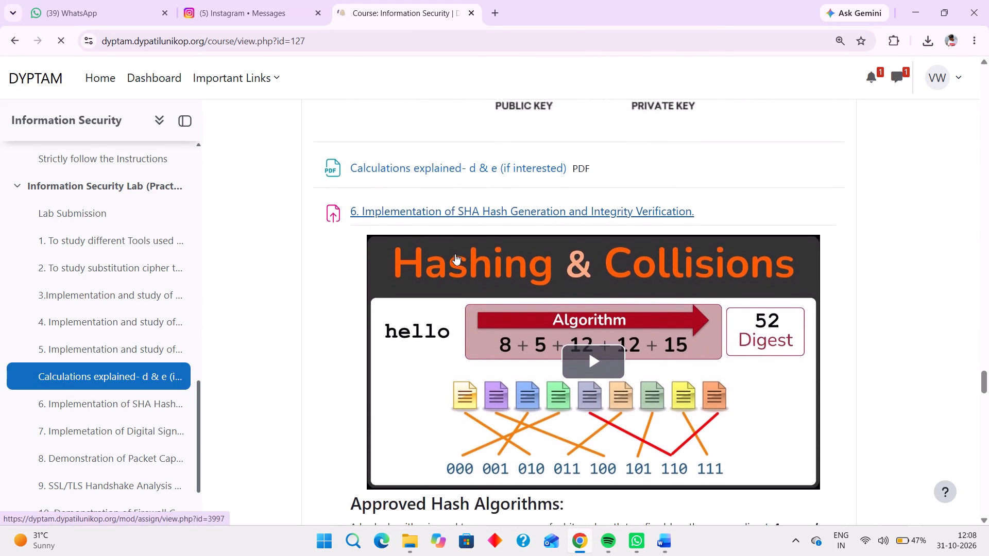
pyautogui.scroll(-5, 455, 254)
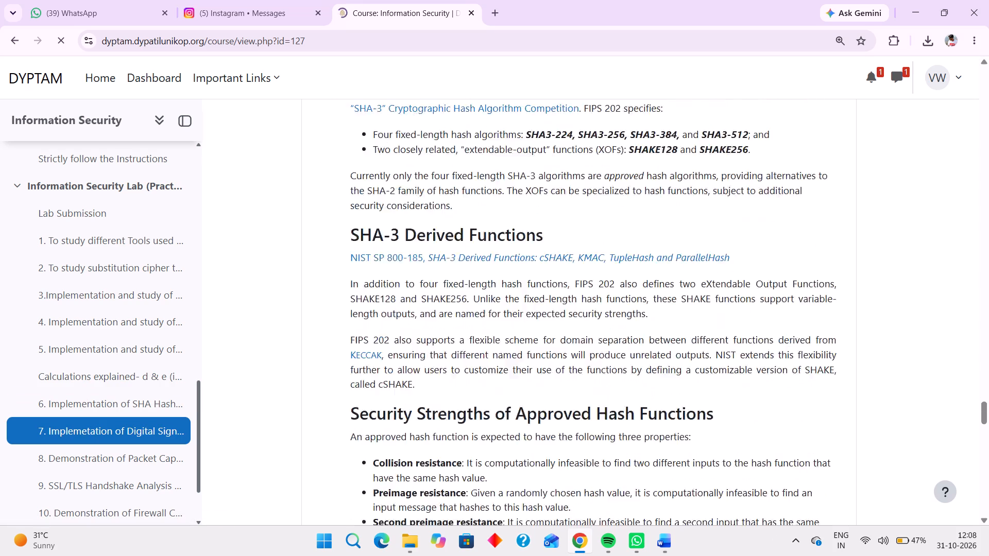
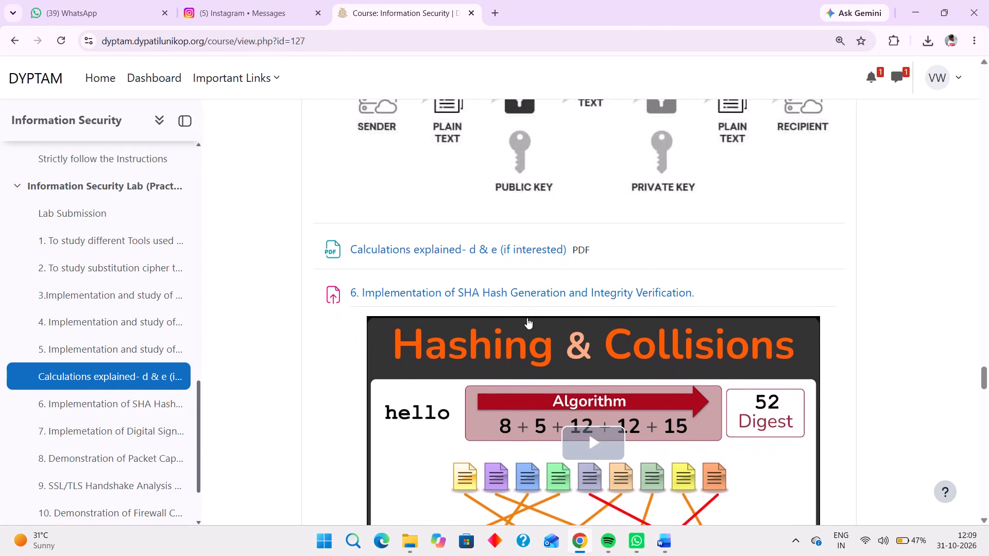
# Examine practical 6's material on approved hash algorithms and the table of collision and preimage resistance strengths for the SHA variants.
pyautogui.scroll(-3, 527, 318)
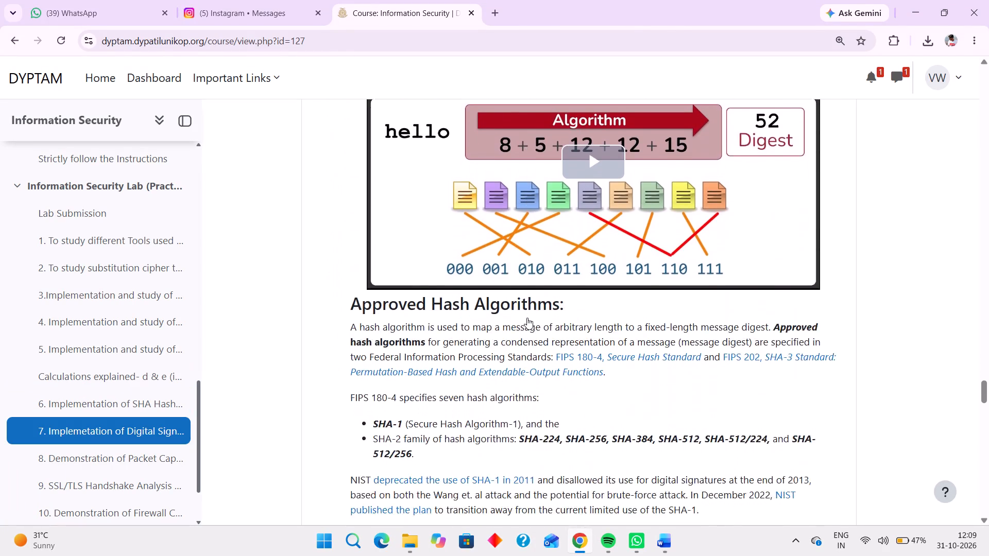
pyautogui.scroll(-3, 527, 318)
pyautogui.scroll(3, 527, 318)
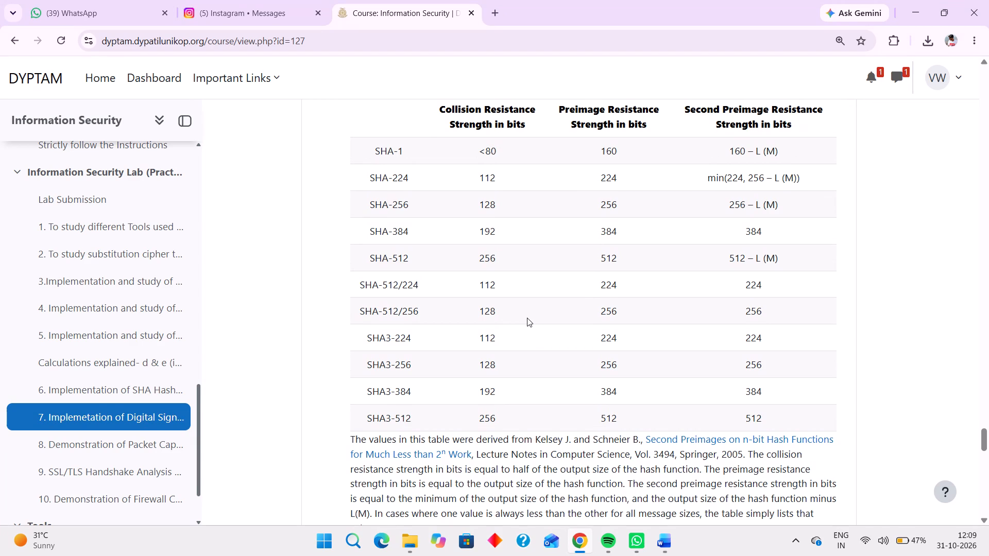
# Look back through practical 6 on SHA hashing, from the hash function security strengths to the Hashing & Collisions video at its start.
pyautogui.scroll(4, 527, 318)
pyautogui.scroll(-1, 527, 318)
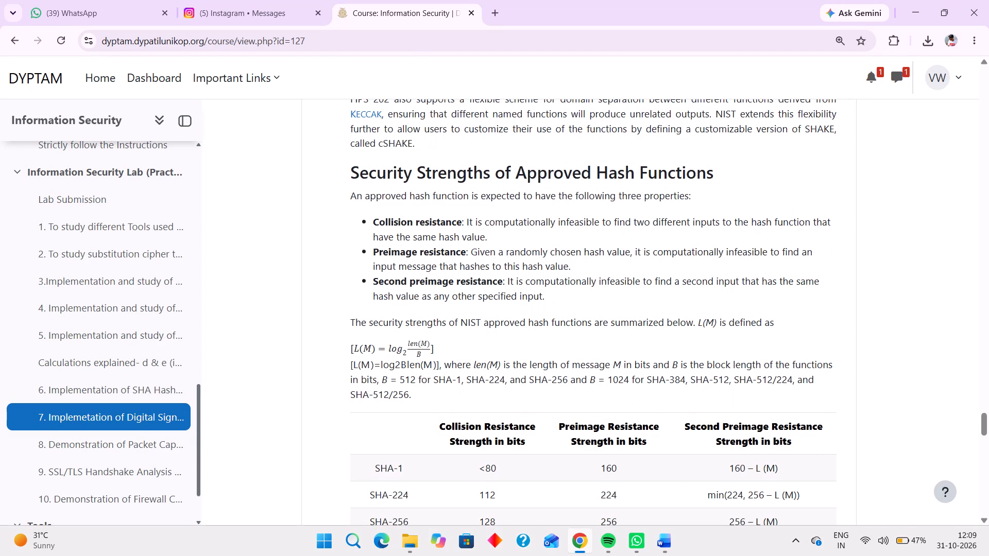
pyautogui.scroll(6, 527, 318)
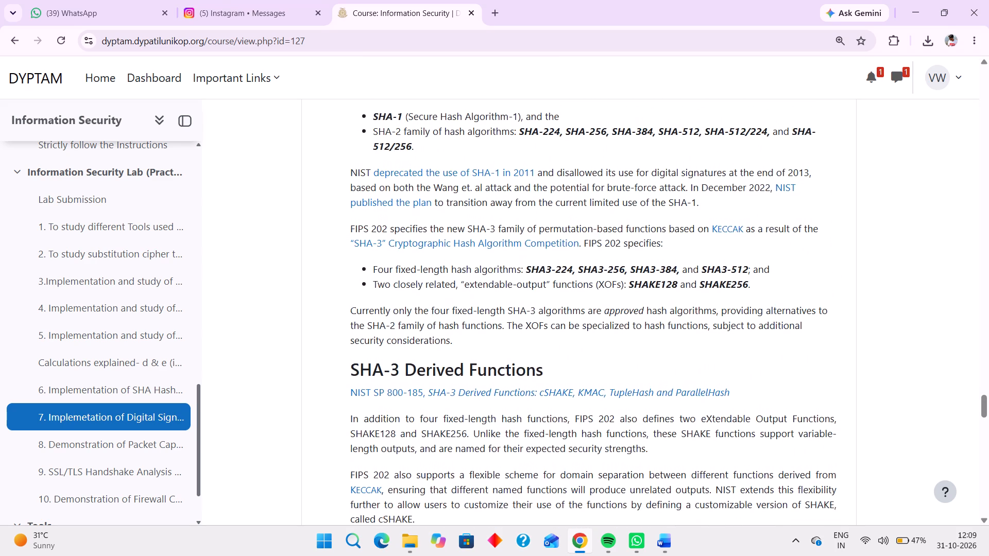
pyautogui.scroll(2, 527, 318)
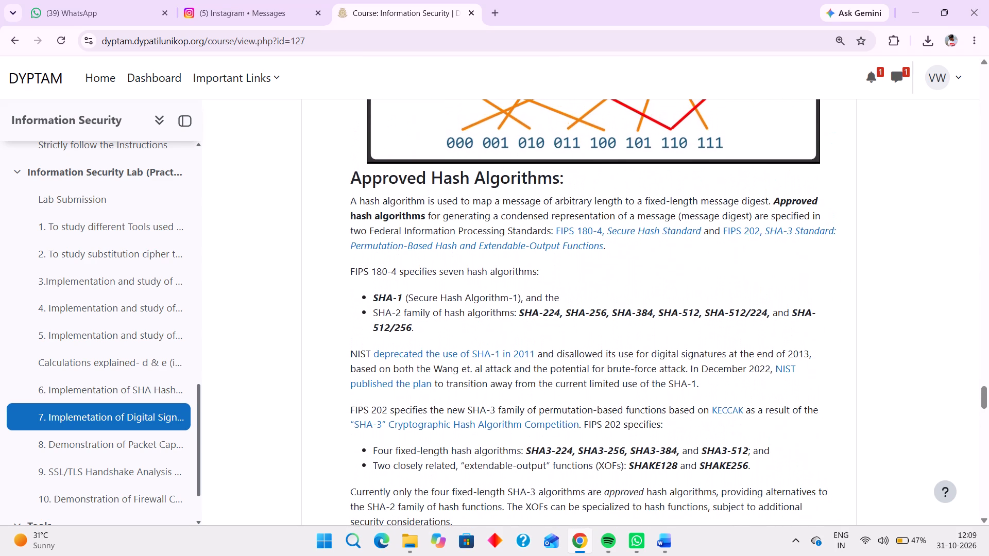
pyautogui.scroll(4, 527, 318)
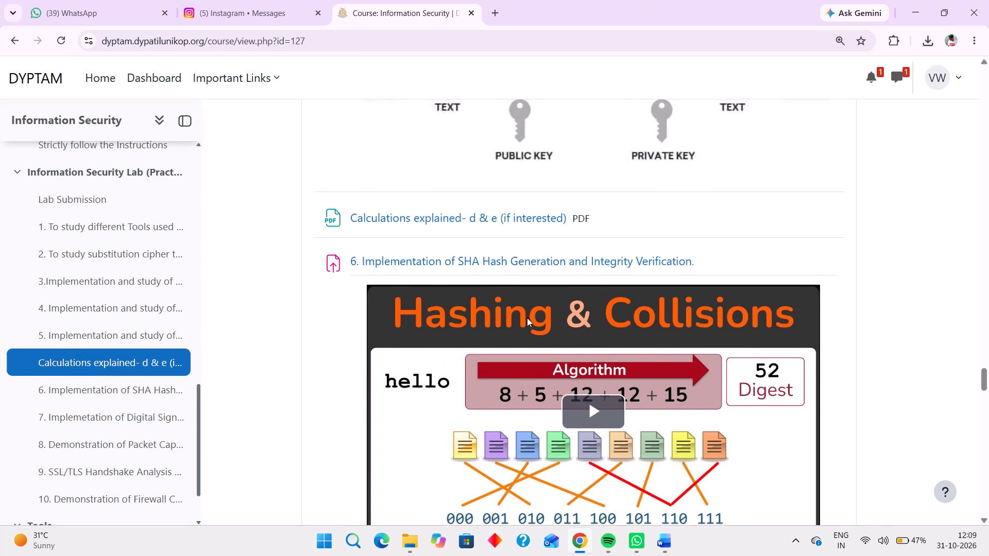
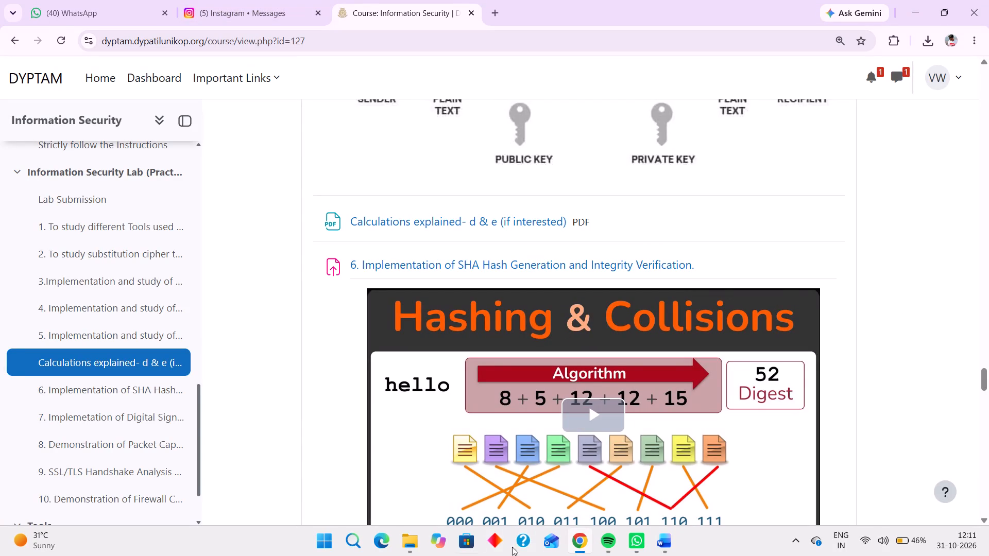
# Switch to the Information_Security_Lab_Submission_Format document in Word and take it out of Protected View for editing.
pyautogui.click(663, 539)
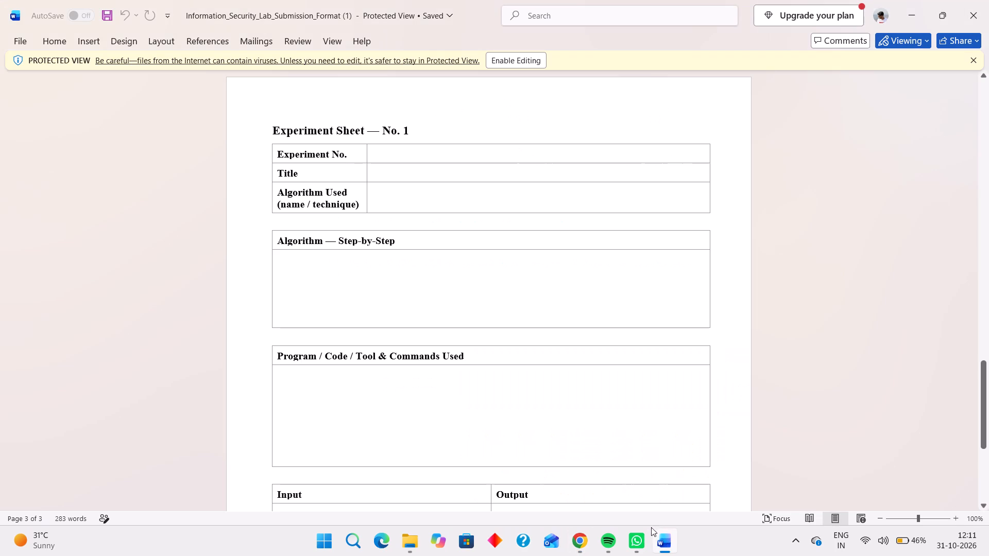
pyautogui.click(386, 154)
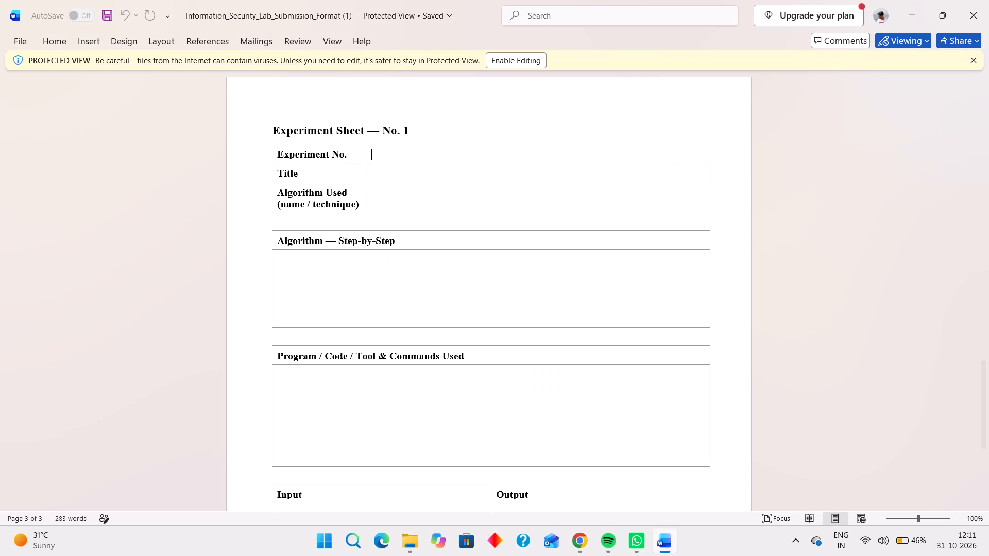
pyautogui.scroll(7, 496, 300)
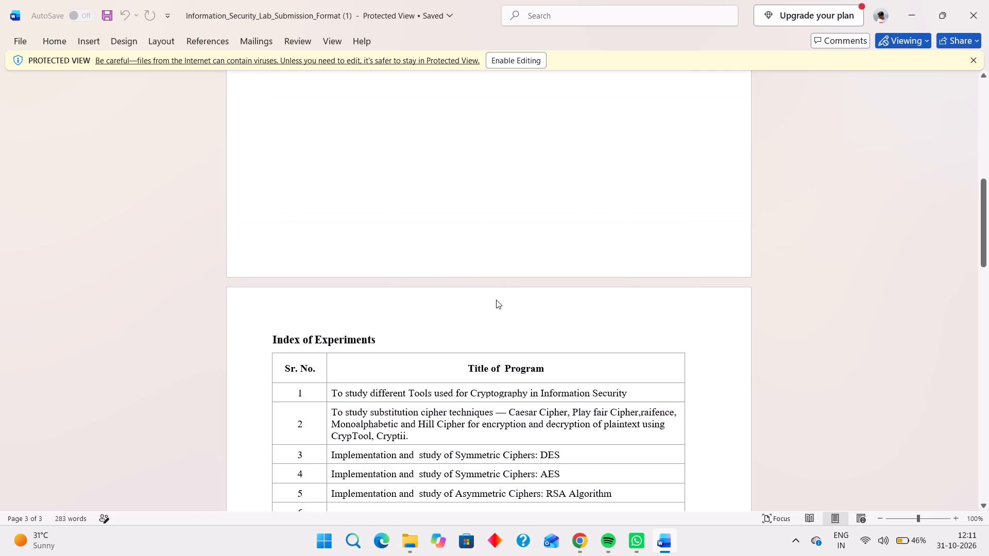
pyautogui.scroll(-10, 496, 300)
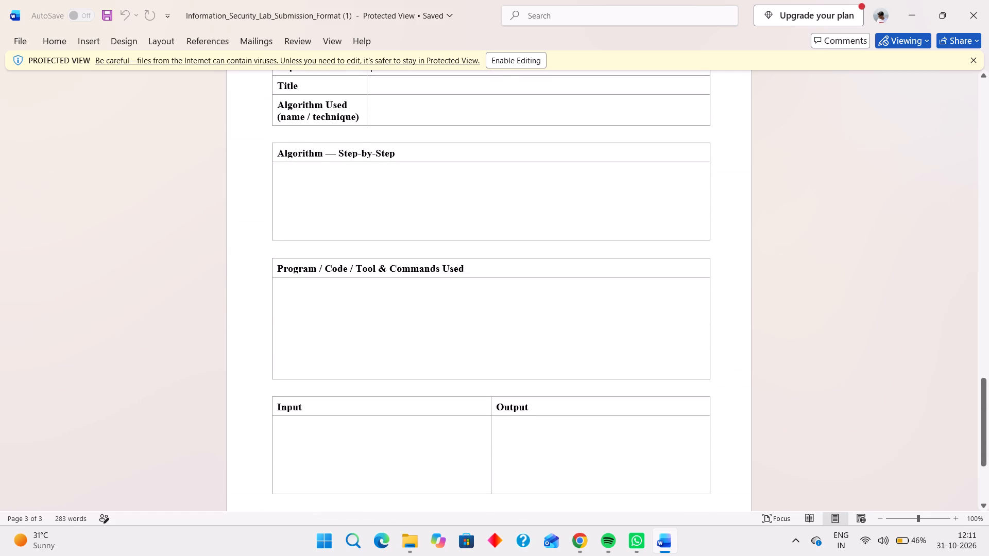
pyautogui.click(500, 60)
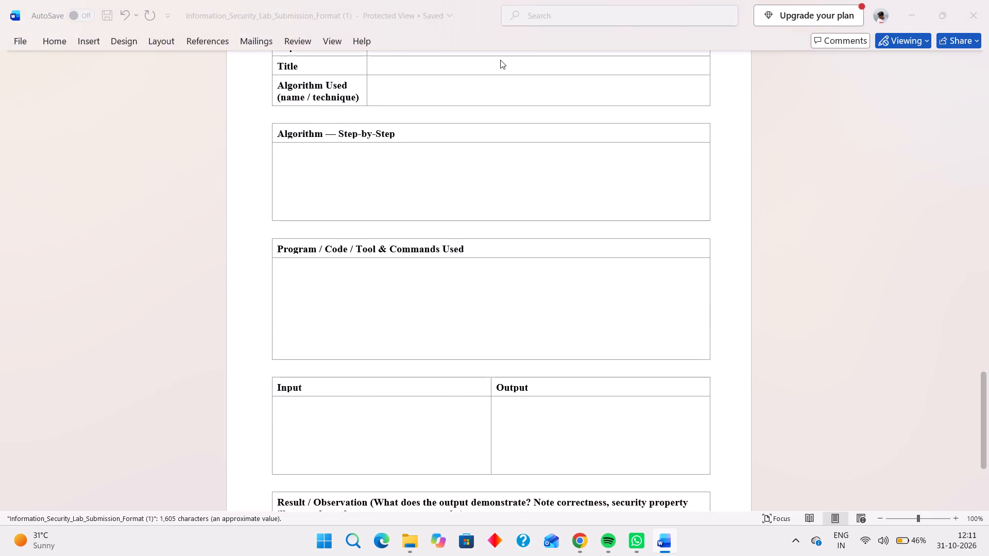
# Place the cursor in the empty Experiment No. cell of Experiment Sheet No. 1, ready for filling in.
pyautogui.scroll(-20, 488, 252)
pyautogui.scroll(-20, 488, 252)
pyautogui.scroll(-13, 488, 252)
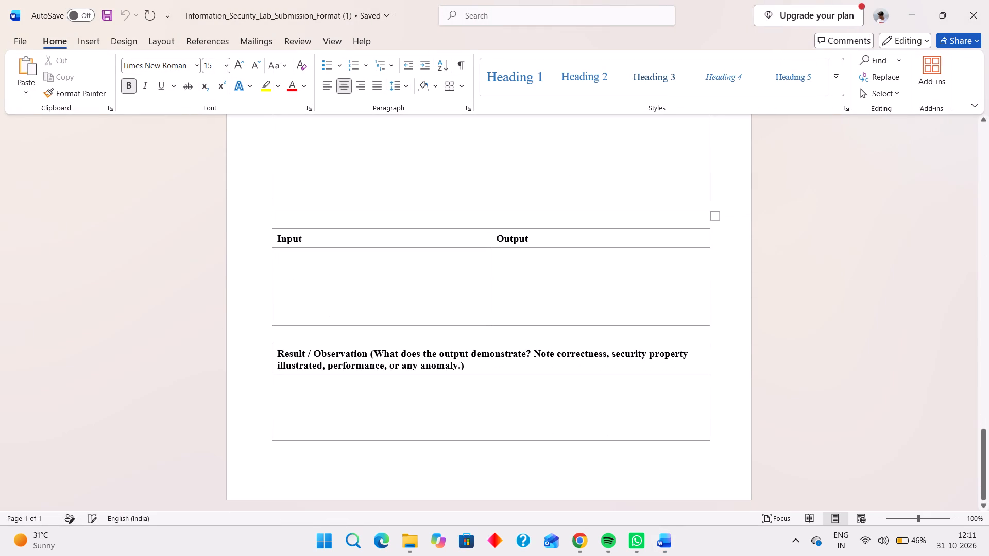
pyautogui.scroll(-4, 488, 252)
pyautogui.scroll(17, 488, 252)
pyautogui.scroll(-7, 488, 252)
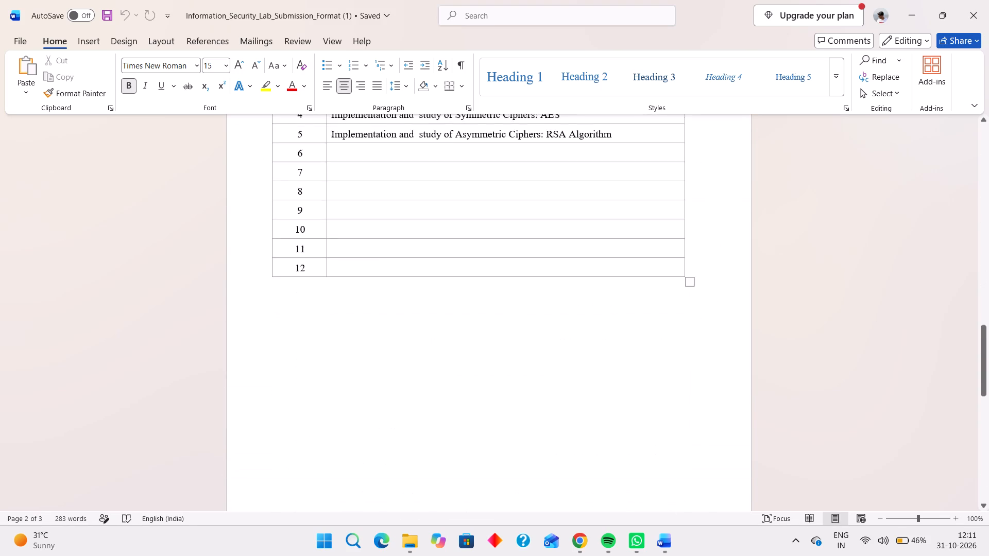
pyautogui.scroll(-1, 488, 252)
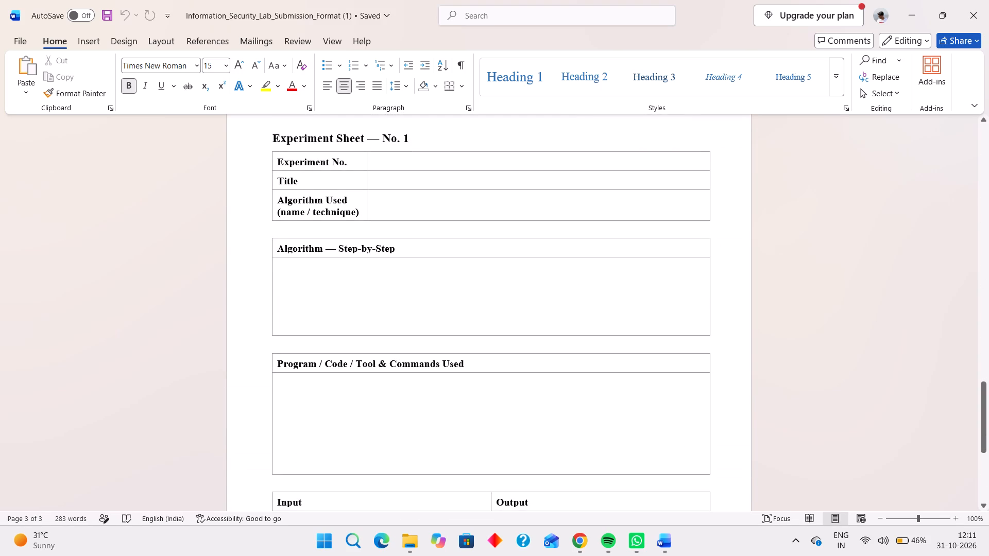
pyautogui.click(381, 163)
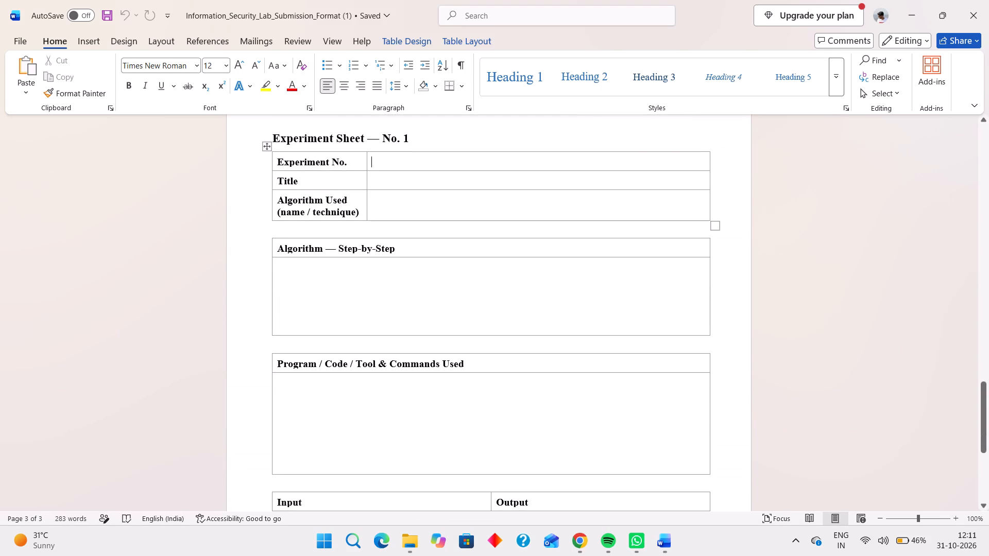
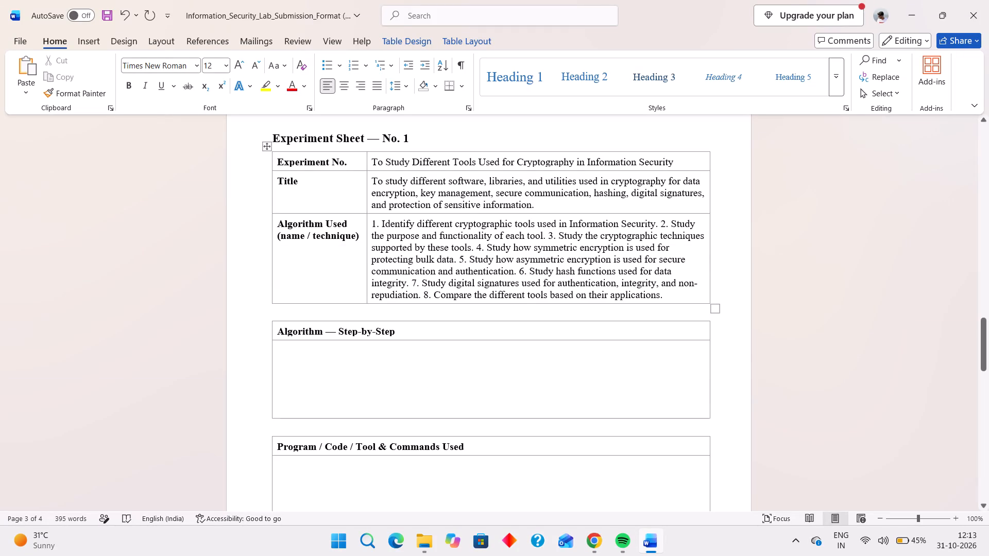
# Split the Algorithm Used text in the Experiment Sheet No. 1 table so each numbered point, 1 to 8, starts on its own line.
pyautogui.click(658, 221)
pyautogui.press('Return')
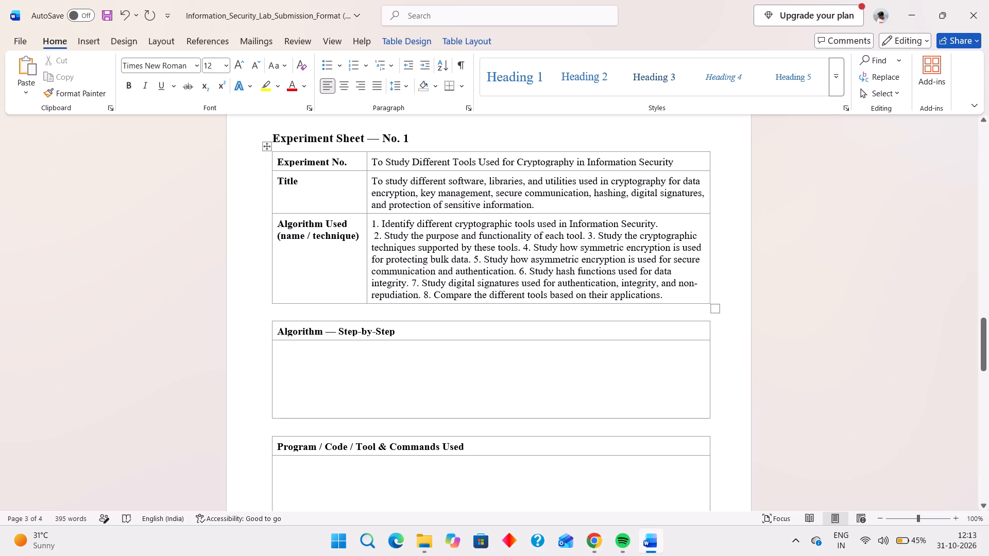
pyautogui.click(585, 234)
pyautogui.press('Return')
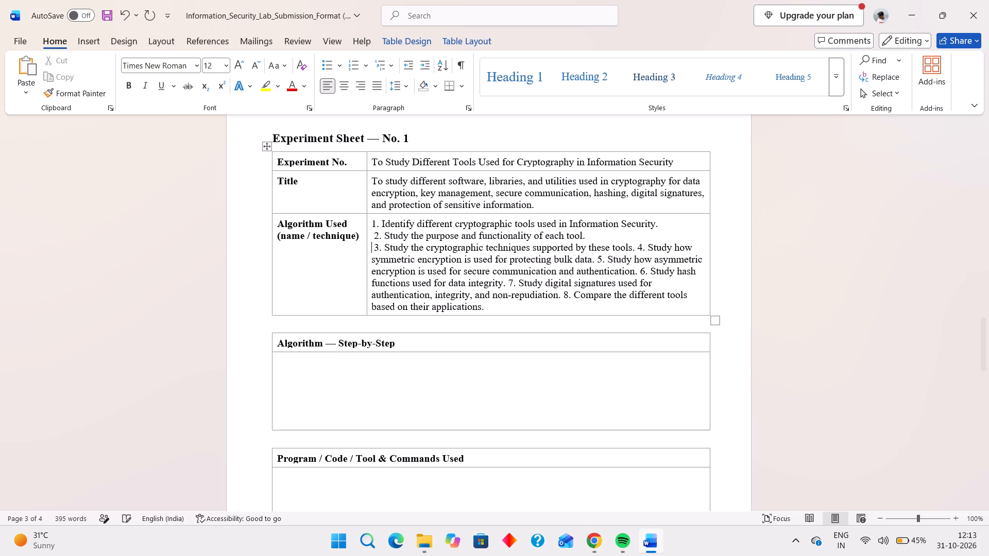
pyautogui.click(633, 245)
pyautogui.press('Right')
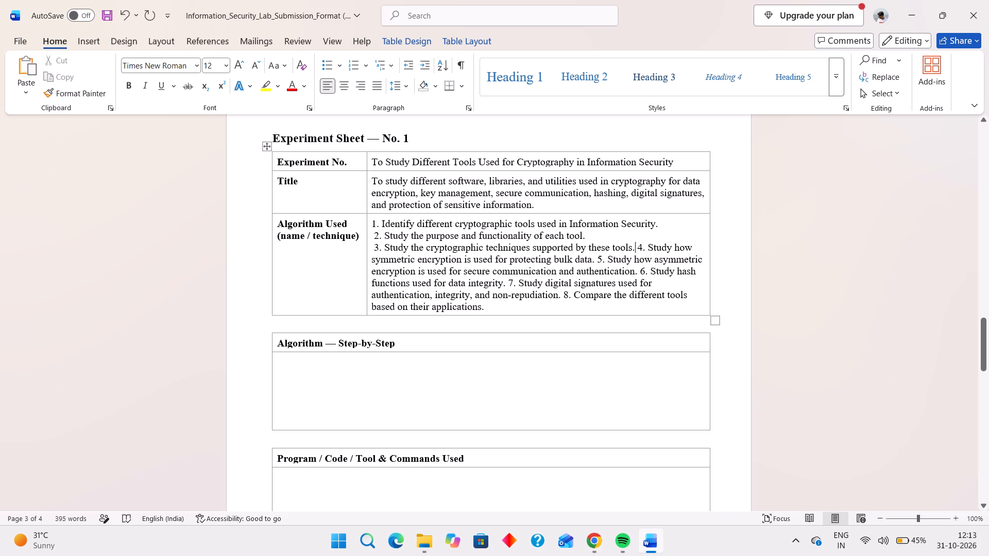
pyautogui.press('Return')
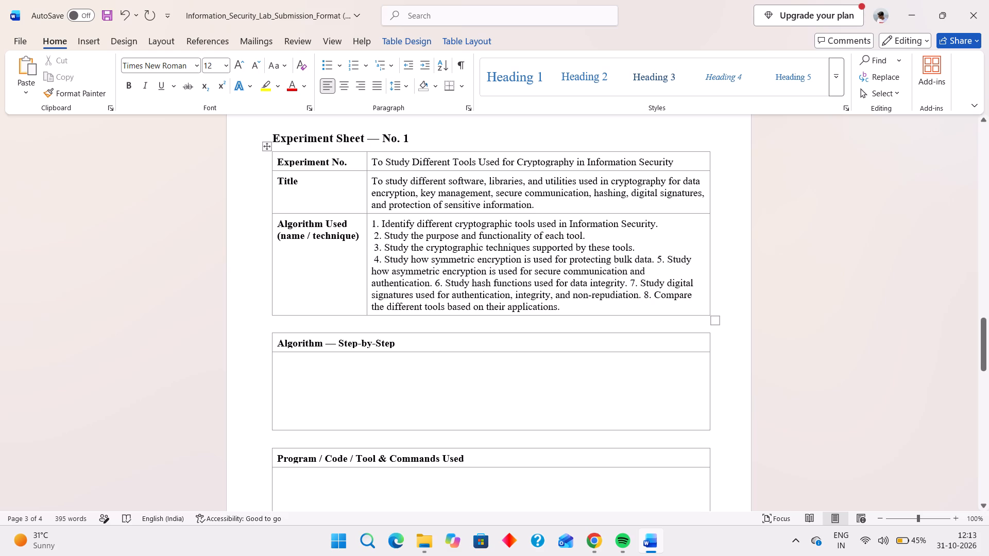
pyautogui.click(657, 255)
pyautogui.press('Return')
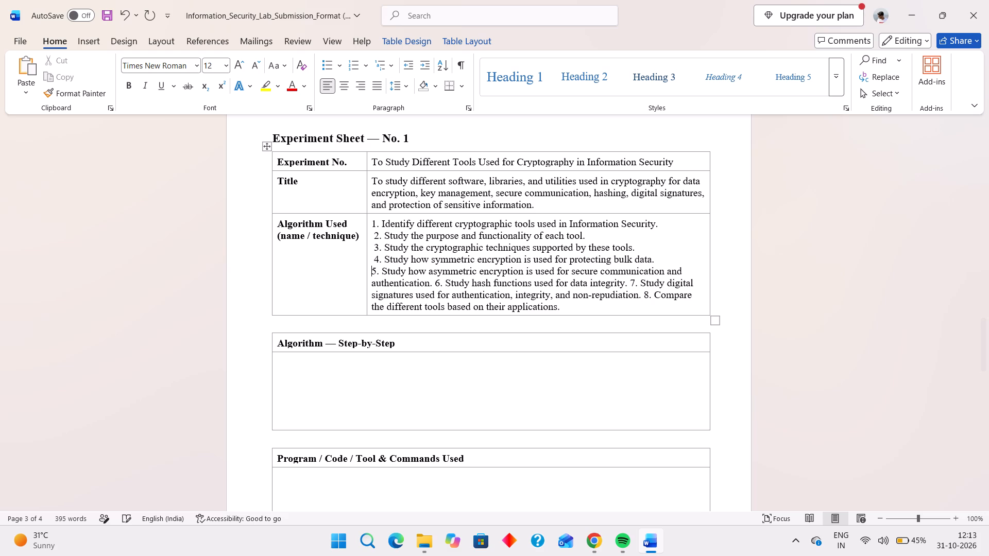
pyautogui.click(432, 283)
pyautogui.press('Return')
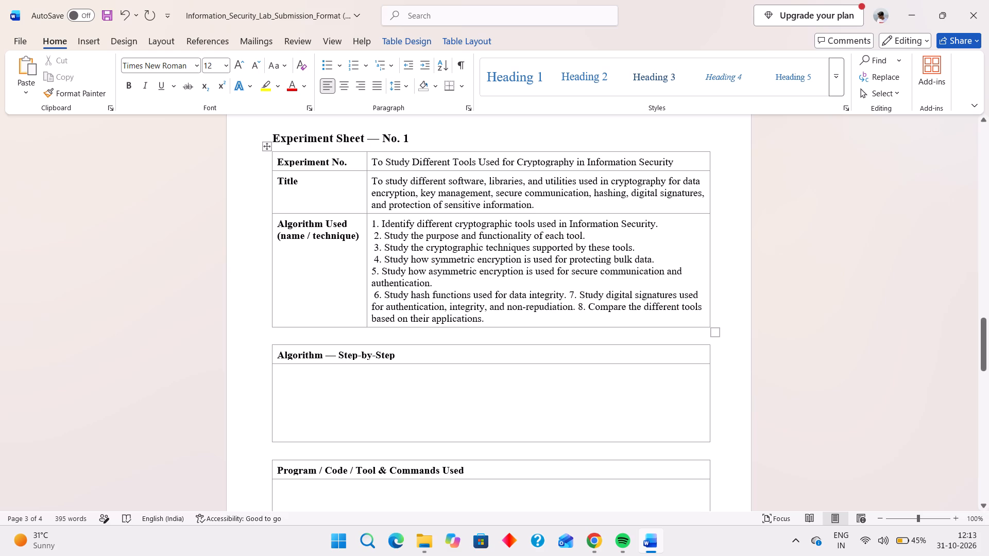
pyautogui.click(566, 292)
pyautogui.press('Return')
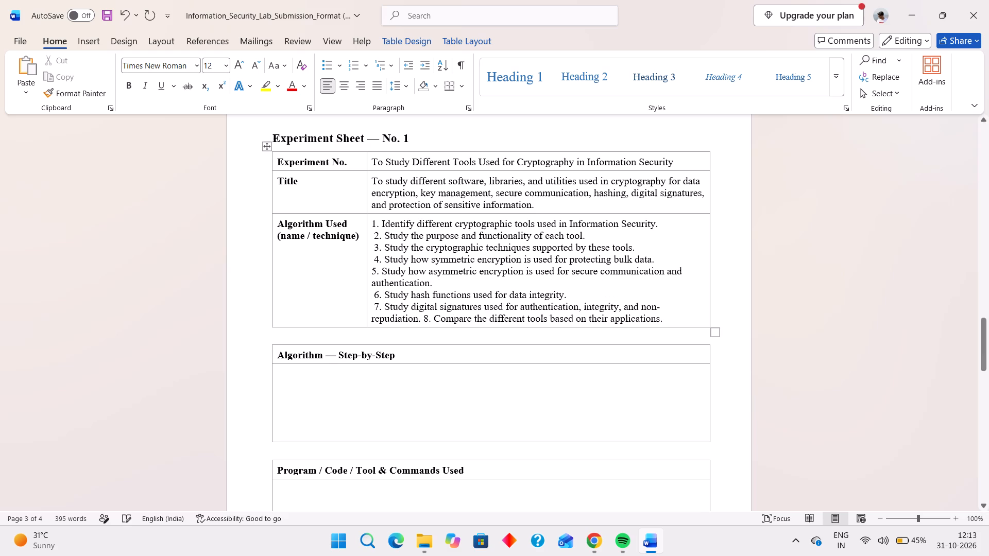
pyautogui.click(420, 318)
pyautogui.press('Return')
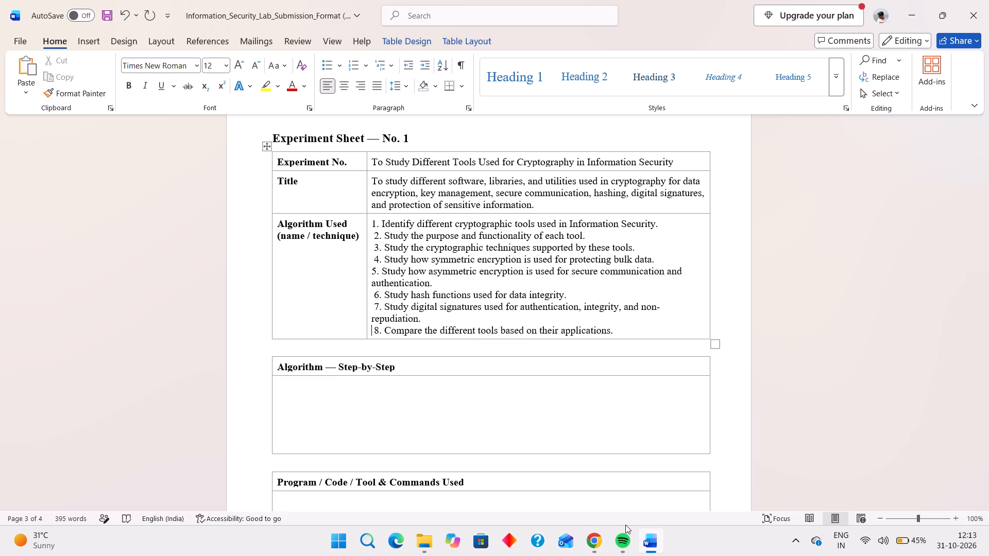
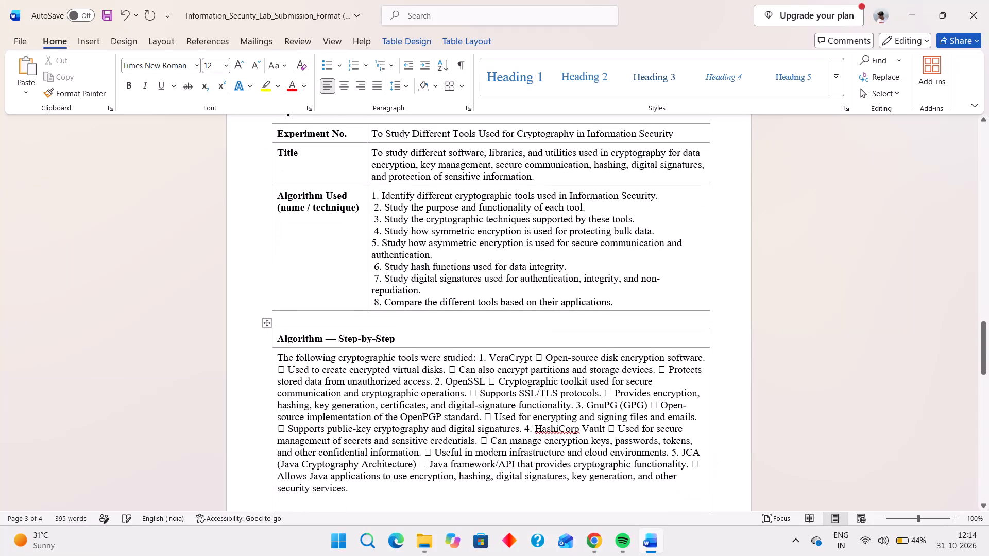
# Split the Algorithm — Step-by-Step text after its introductory sentence so each numbered tool, 1 to 5, starts on its own line.
pyautogui.click(475, 354)
pyautogui.press('Return')
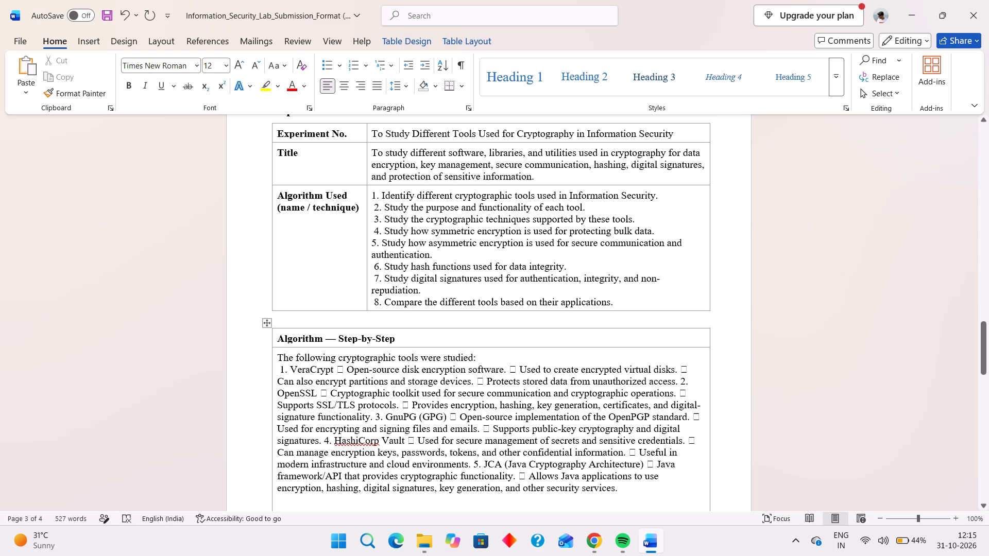
pyautogui.click(677, 378)
pyautogui.press('Return')
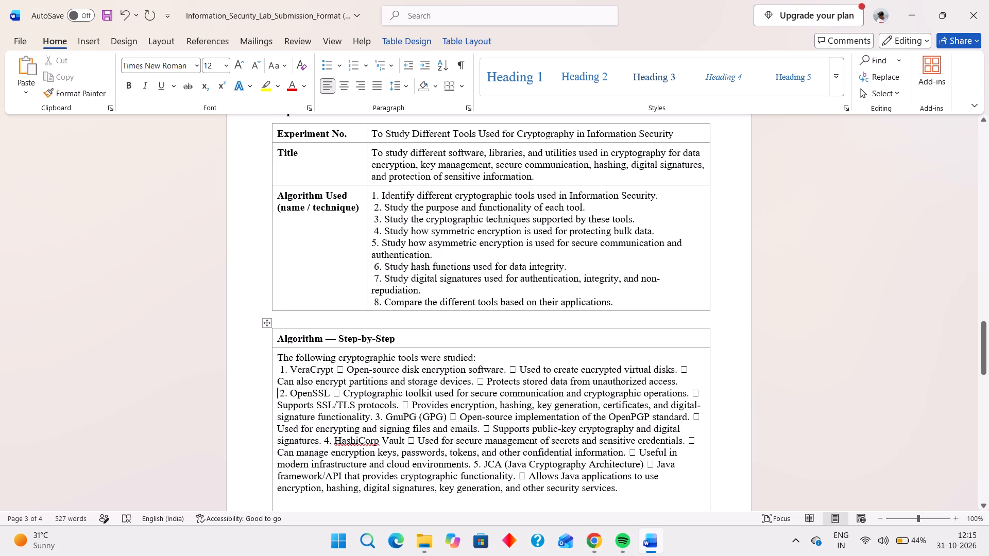
pyautogui.click(373, 415)
pyautogui.press('Return')
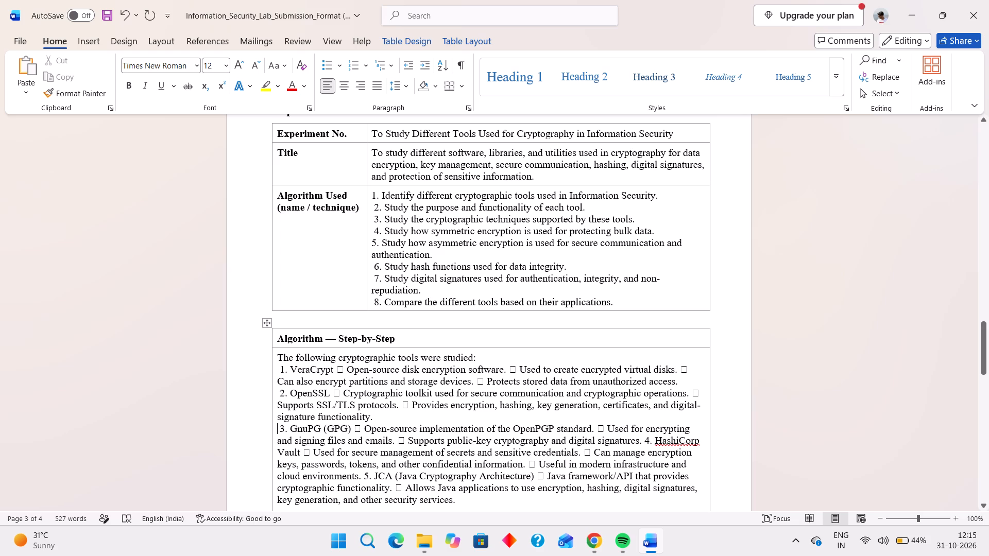
pyautogui.click(641, 440)
pyautogui.press('Return')
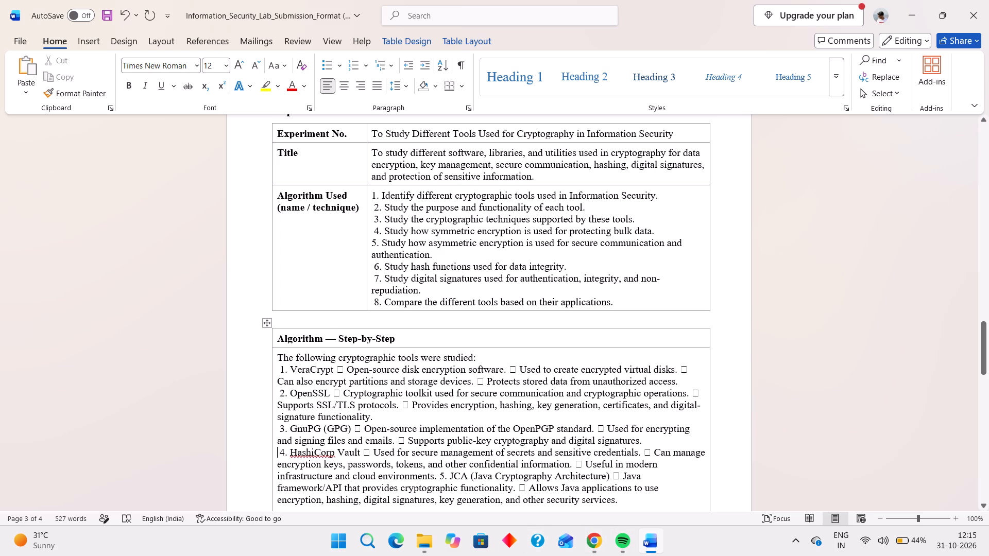
pyautogui.click(434, 476)
pyautogui.press('Return')
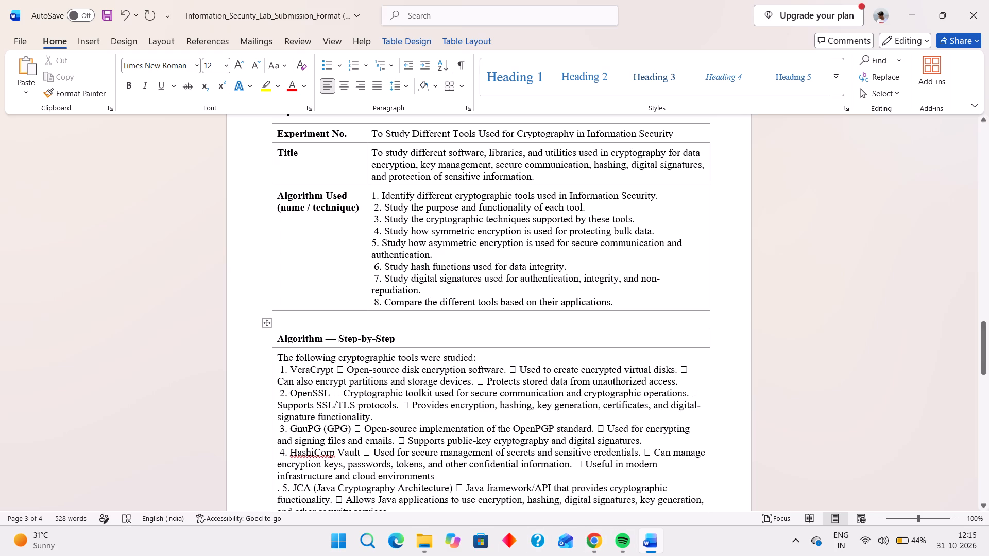
# Put the descriptions of VeraCrypt, OpenSSL and GnuPG (GPG) on unnumbered, indented lines beneath their numbered tool names.
pyautogui.click(331, 365)
pyautogui.press('Right')
pyautogui.press('Return')
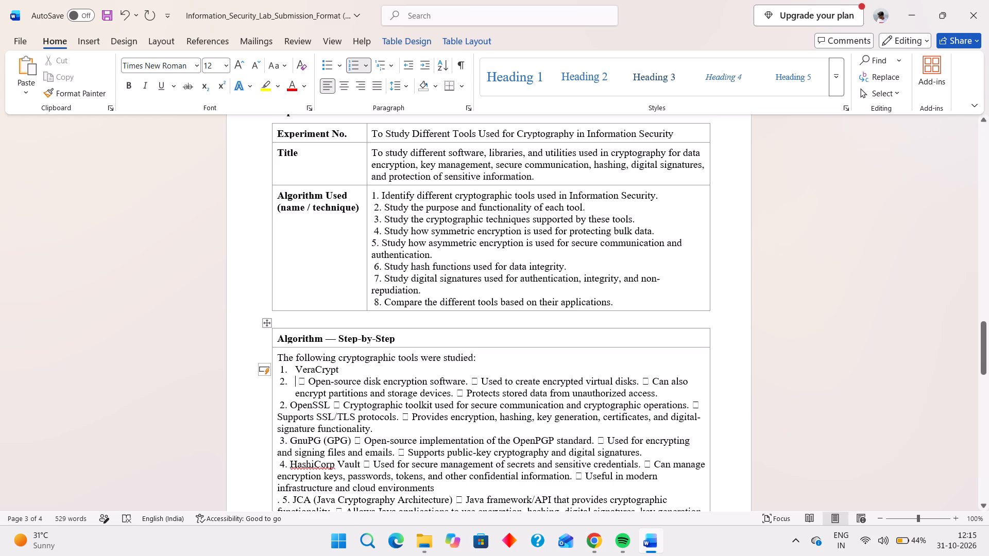
pyautogui.press('BackSpace')
pyautogui.click(330, 404)
pyautogui.press('Return')
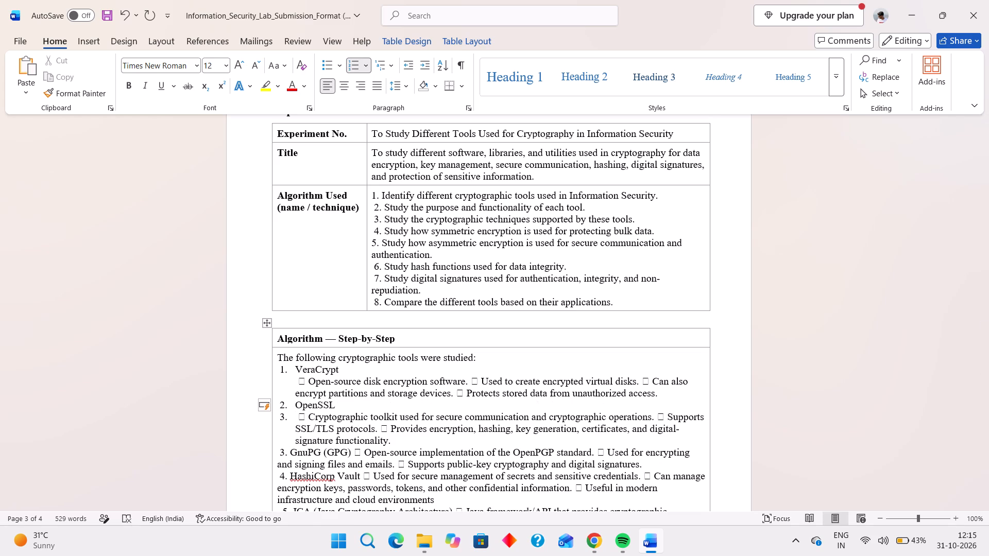
pyautogui.press('BackSpace')
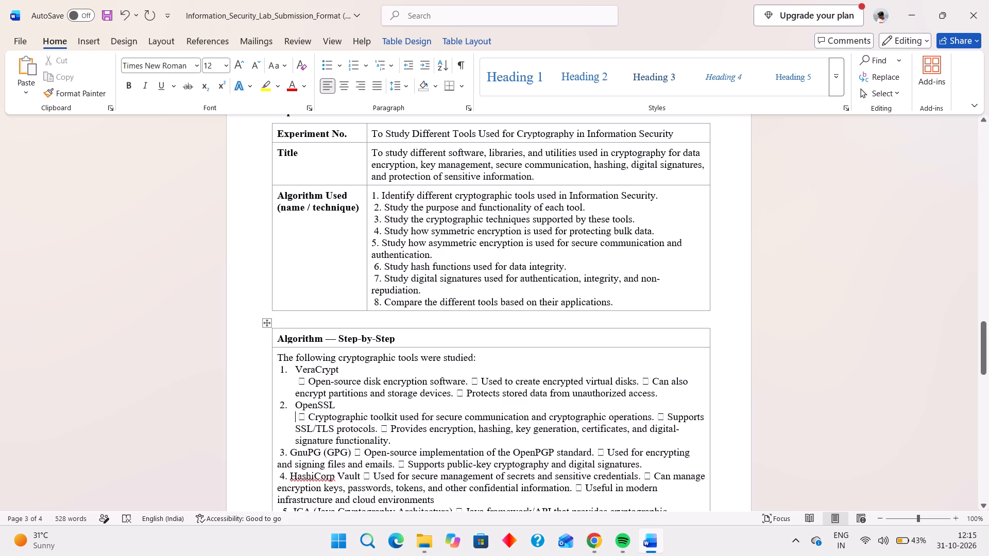
pyautogui.click(351, 452)
pyautogui.press('Return')
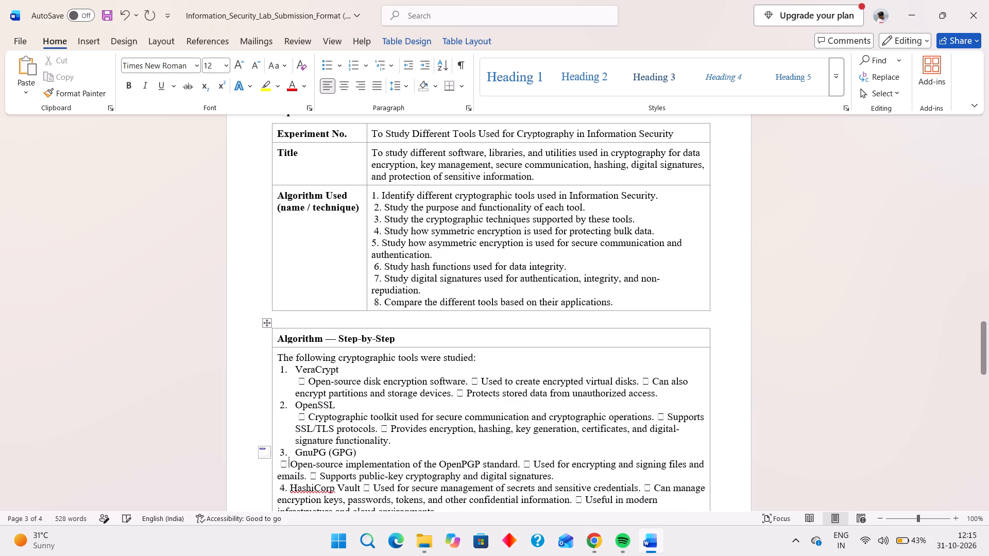
pyautogui.press('BackSpace')
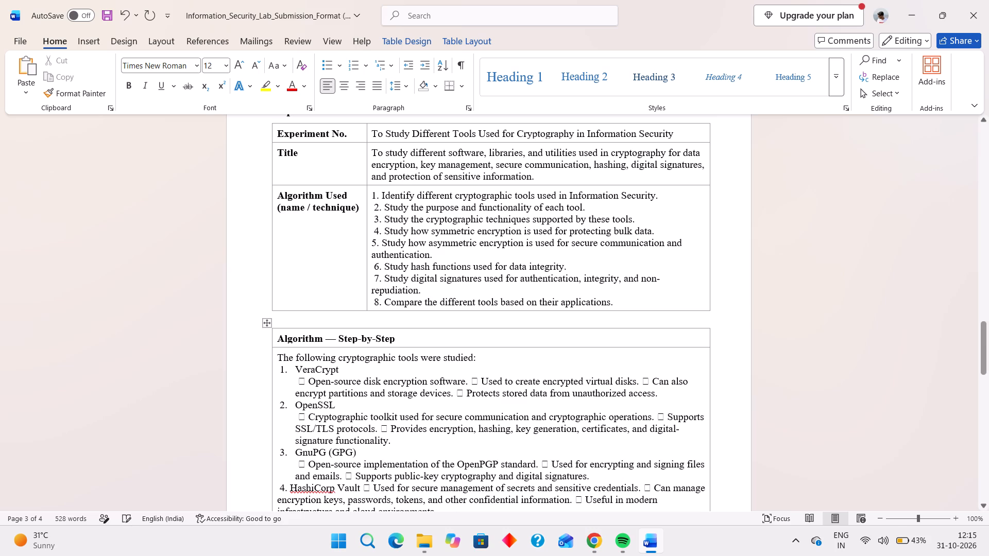
pyautogui.scroll(-3, 365, 489)
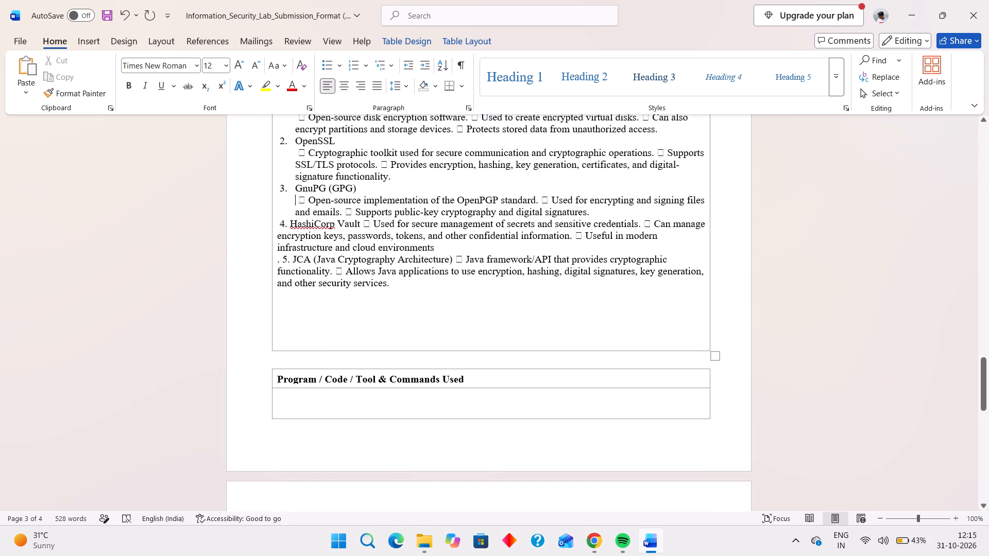
# Put the descriptions of HashiCorp Vault and JCA (Java Cryptography Architecture) on their own unnumbered lines beneath the tool names.
pyautogui.click(363, 221)
pyautogui.press('Return')
pyautogui.press('BackSpace')
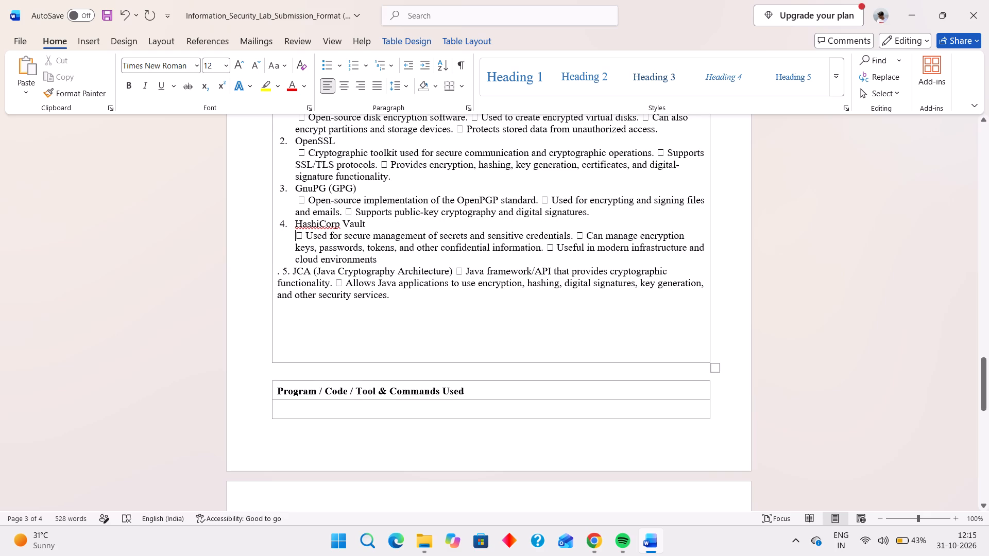
pyautogui.click(452, 269)
pyautogui.press('Return')
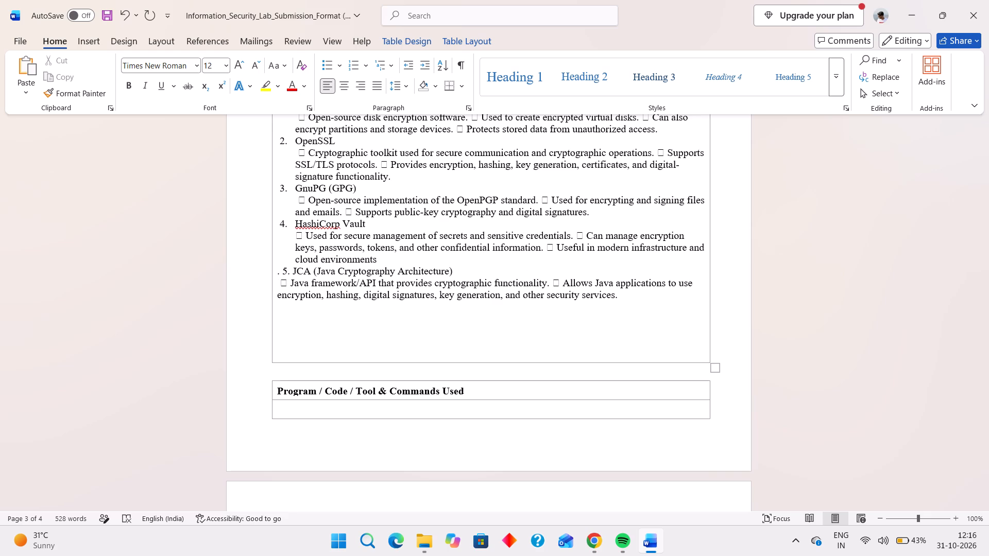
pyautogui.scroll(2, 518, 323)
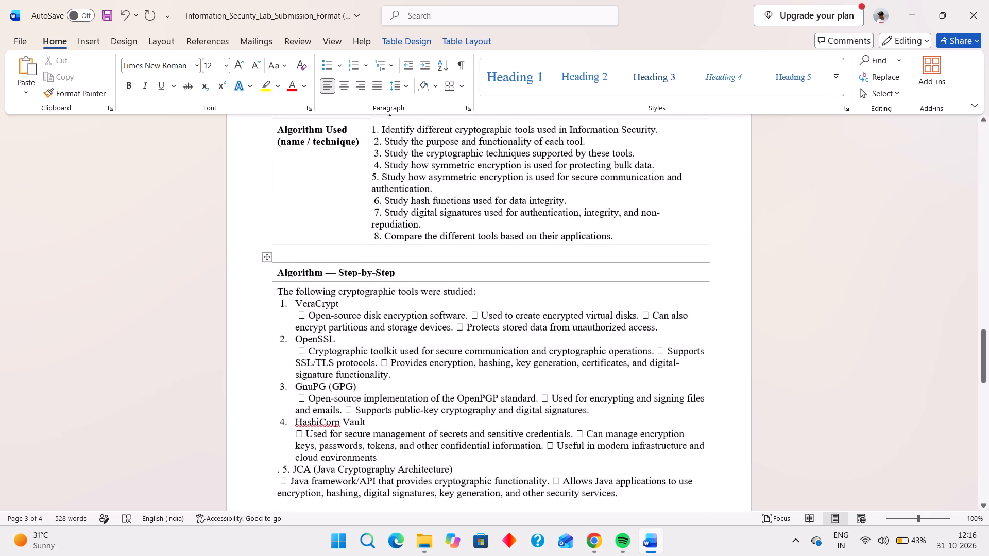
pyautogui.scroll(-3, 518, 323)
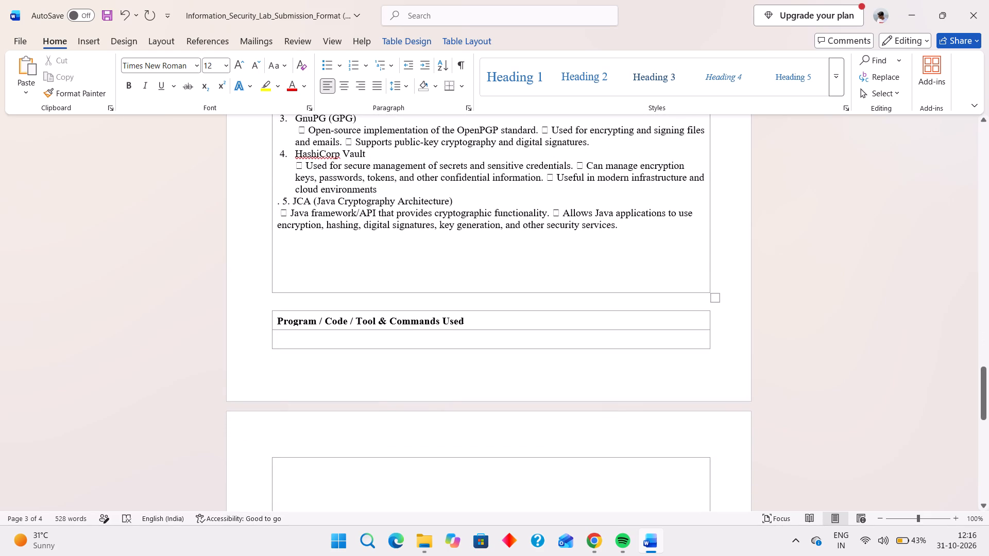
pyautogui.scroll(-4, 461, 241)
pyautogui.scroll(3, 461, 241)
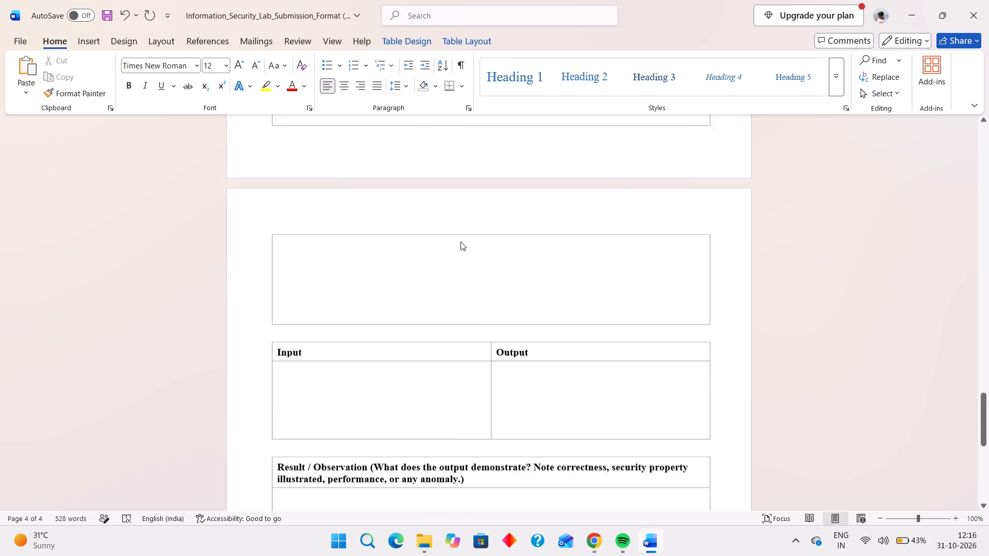
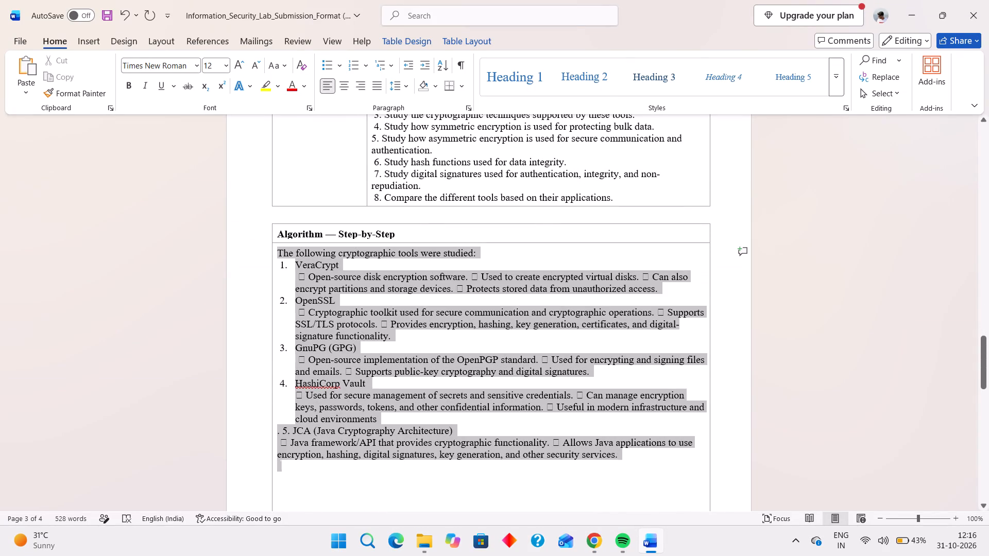
# Copy the full Algorithm — Step-by-Step text, from its introductory sentence through the JCA description, for the empty Program / Code / Tool & Commands Used cell.
pyautogui.moveTo(503, 470); pyautogui.dragTo(622, 460)
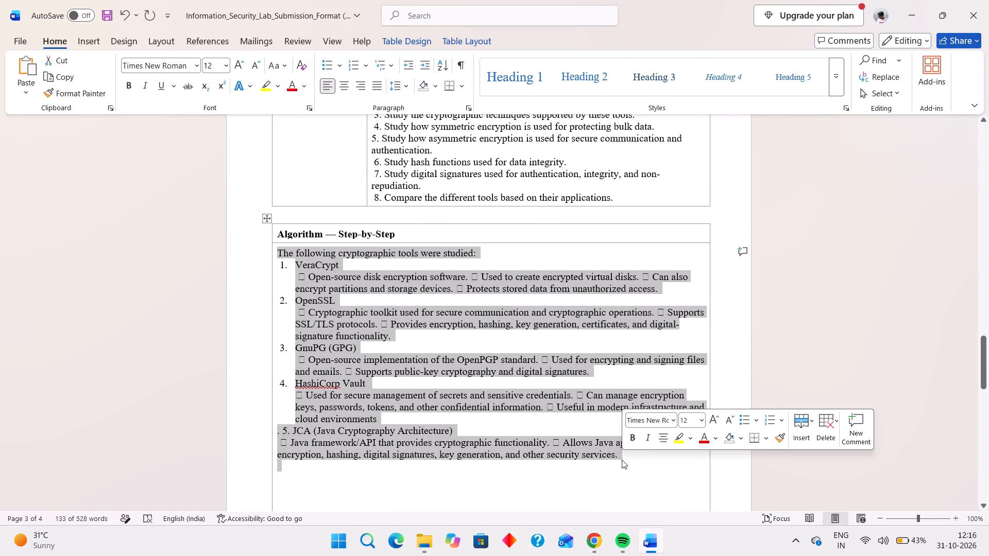
pyautogui.hotkey('ctrl', 'c')
pyautogui.scroll(-3, 614, 378)
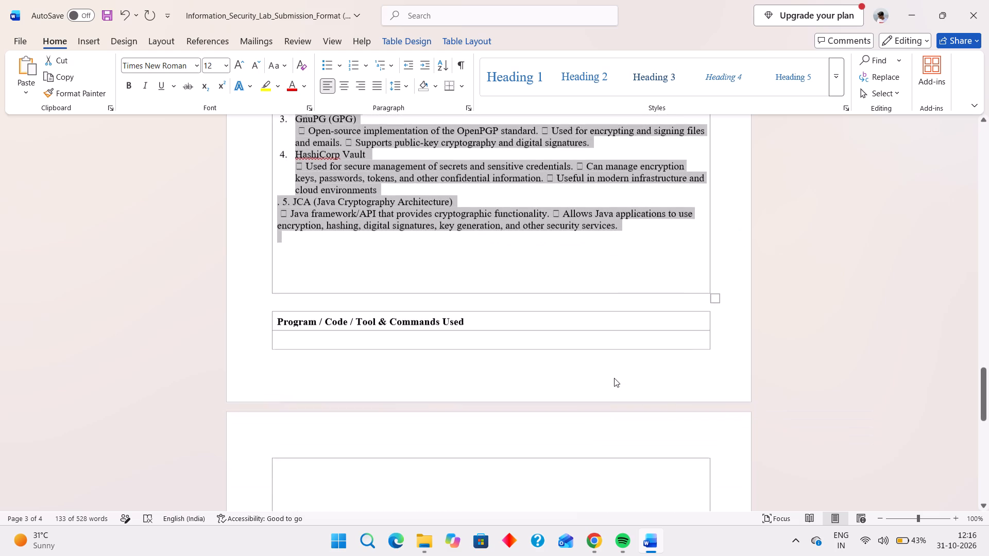
pyautogui.click(295, 334)
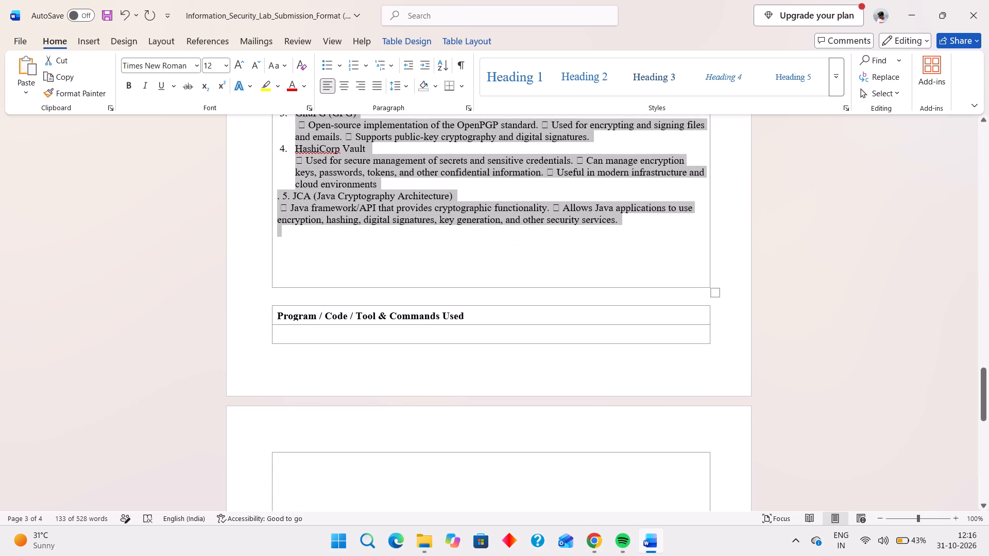
# Paste the copied cryptographic tools text into the Program / Code / Tool & Commands Used cell and delete the original under Algorithm — Step-by-Step.
pyautogui.hotkey('ctrl', 'v')
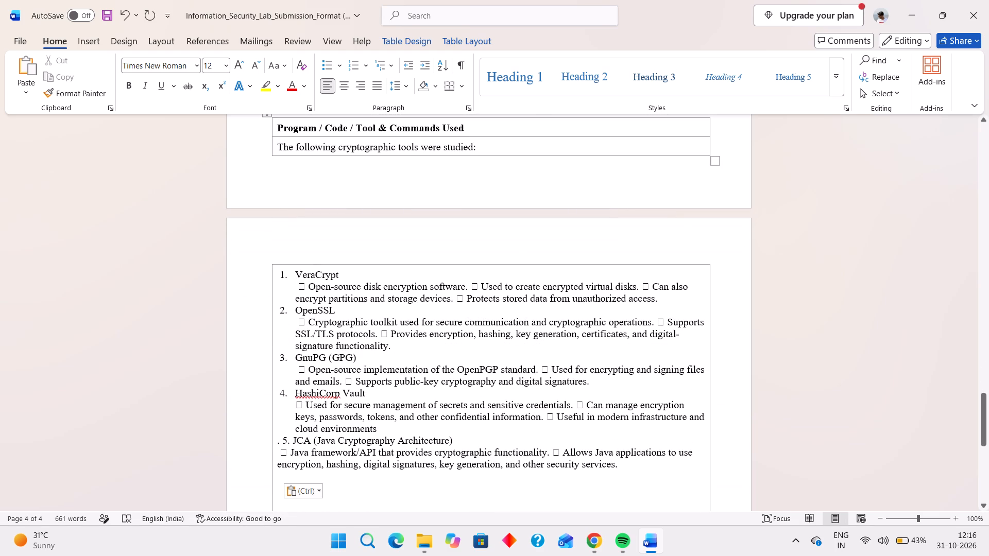
pyautogui.scroll(4, 503, 192)
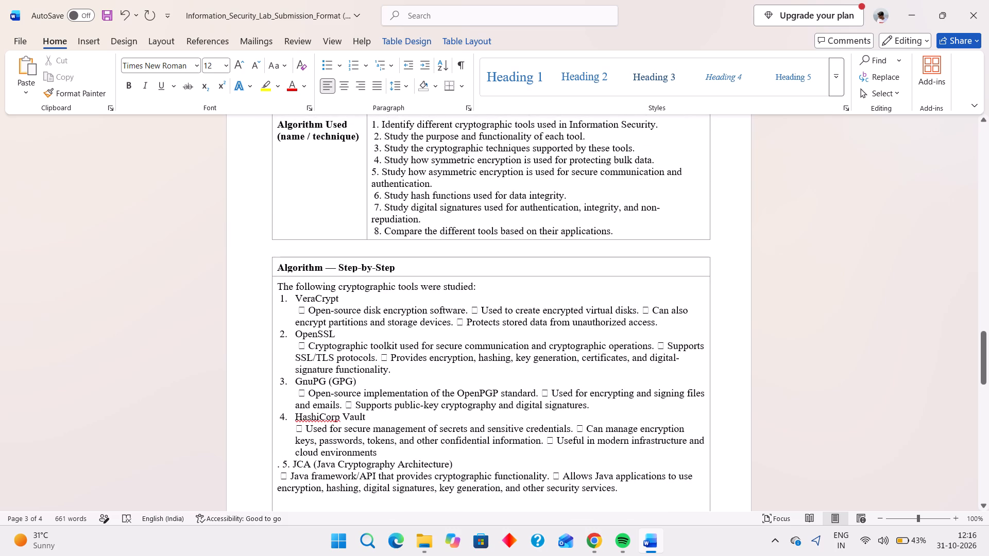
pyautogui.click(278, 285)
pyautogui.moveTo(278, 285); pyautogui.dragTo(598, 487)
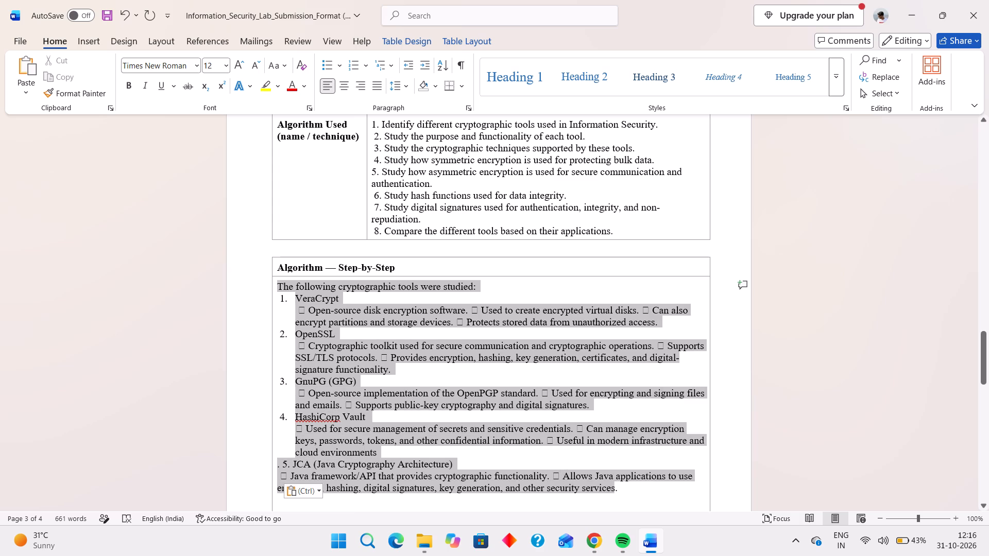
pyautogui.moveTo(598, 487); pyautogui.dragTo(619, 488)
pyautogui.press('Delete')
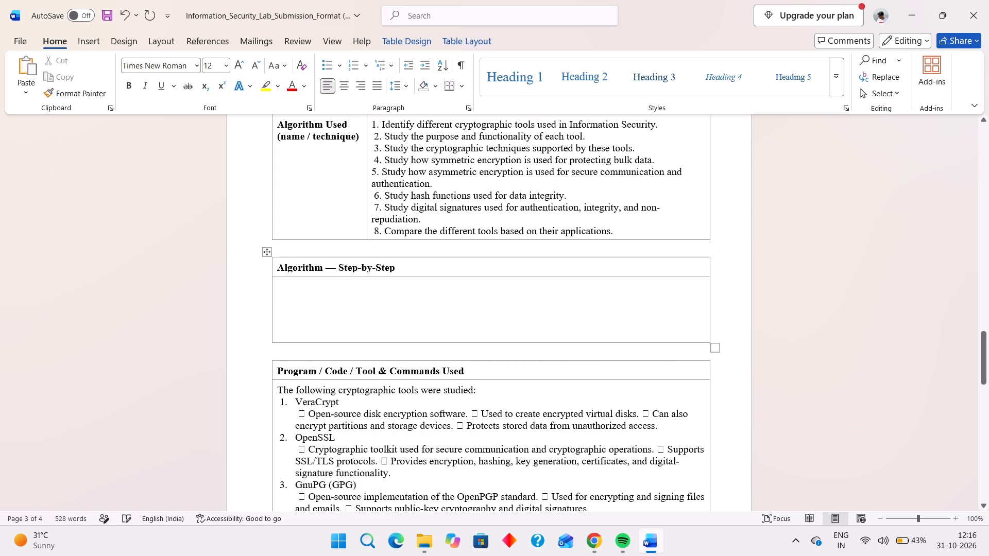
pyautogui.scroll(-4, 619, 488)
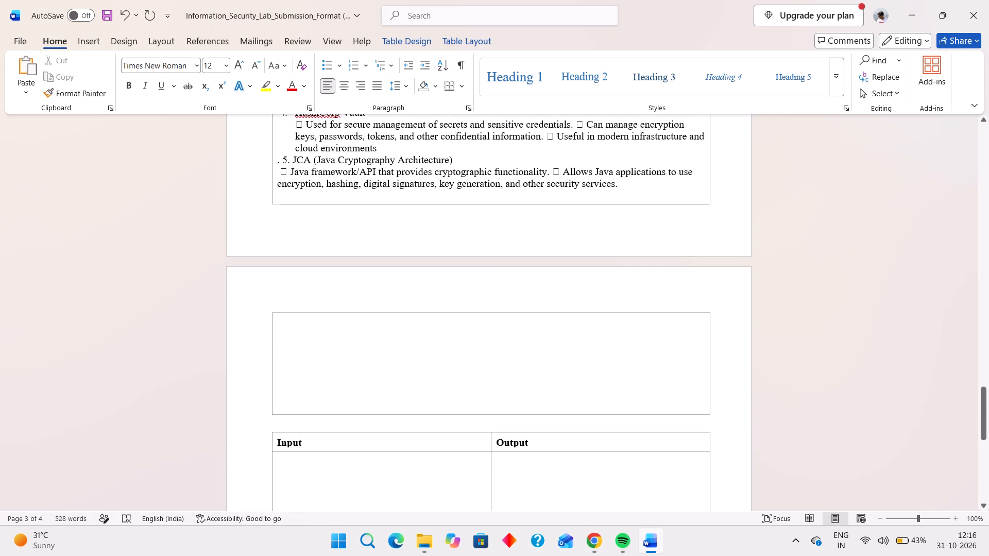
# Clear everything in the Program / Code / Tool & Commands Used cell, including its blank lines, and paste the copied cryptographic tools text back in.
pyautogui.scroll(-2, 619, 488)
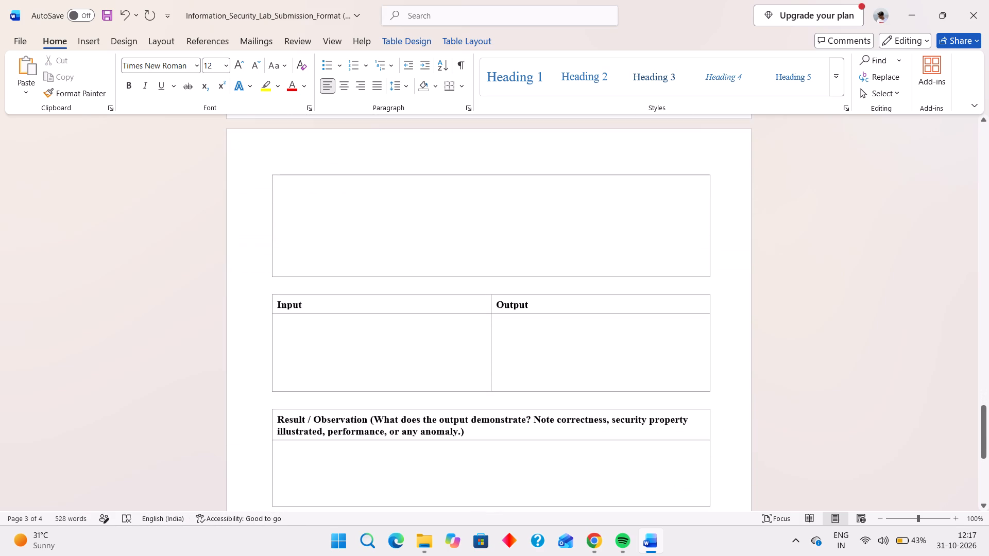
pyautogui.click(380, 229)
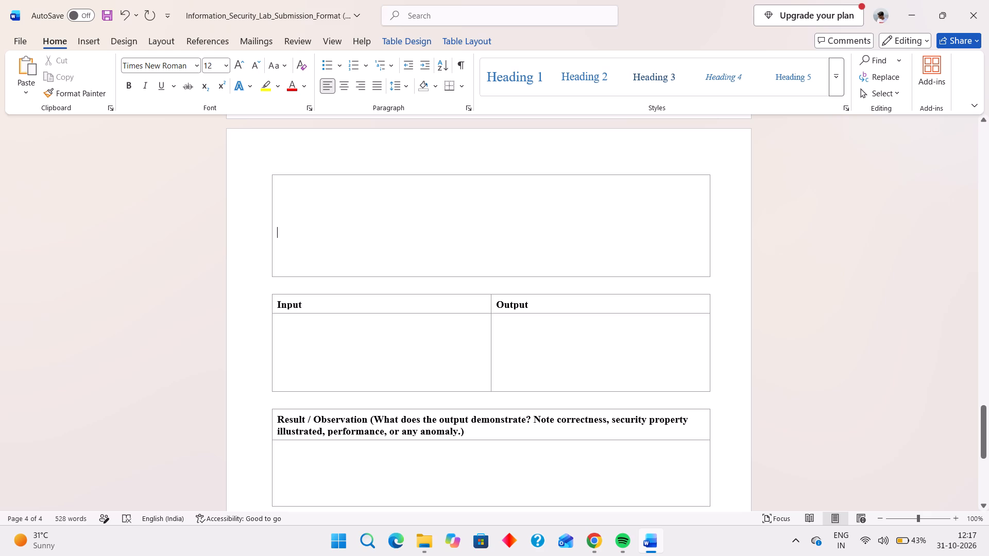
pyautogui.click(273, 173)
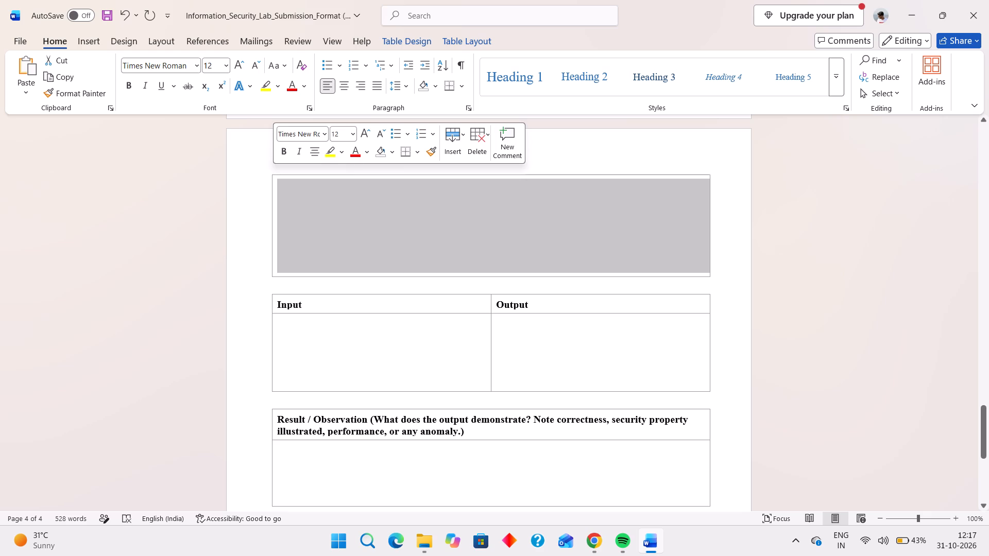
pyautogui.press('Delete')
pyautogui.scroll(3, 273, 173)
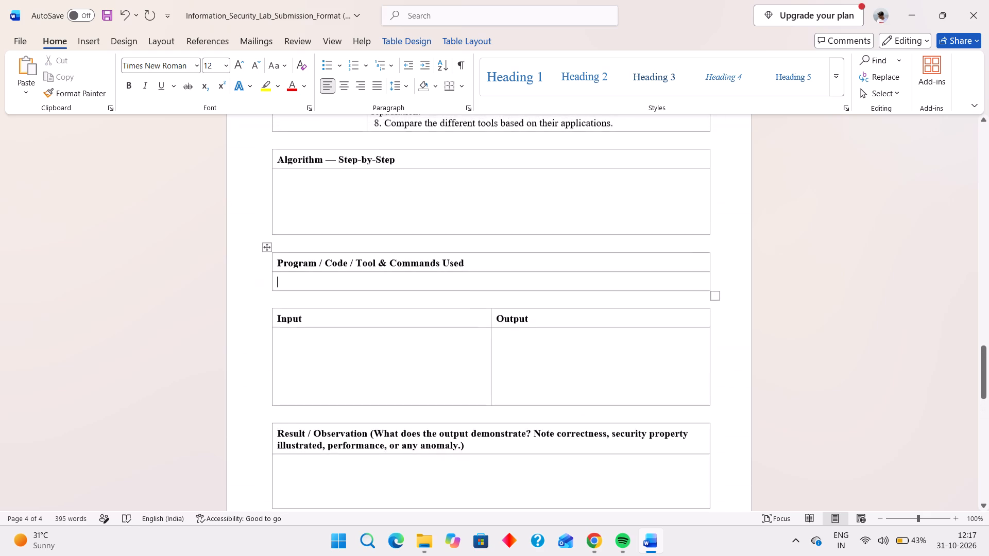
pyautogui.scroll(3, 273, 173)
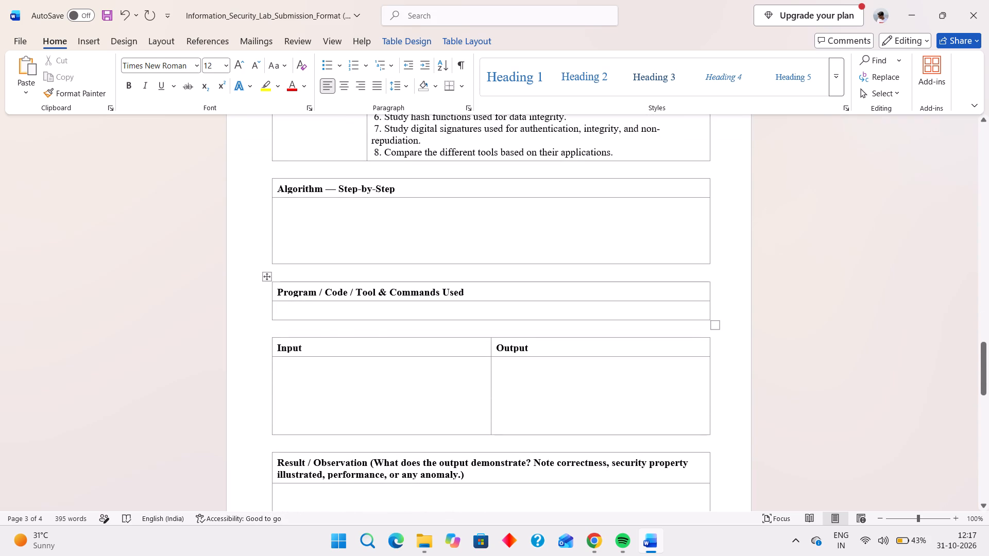
pyautogui.hotkey('ctrl', 'v')
pyautogui.scroll(1, 273, 173)
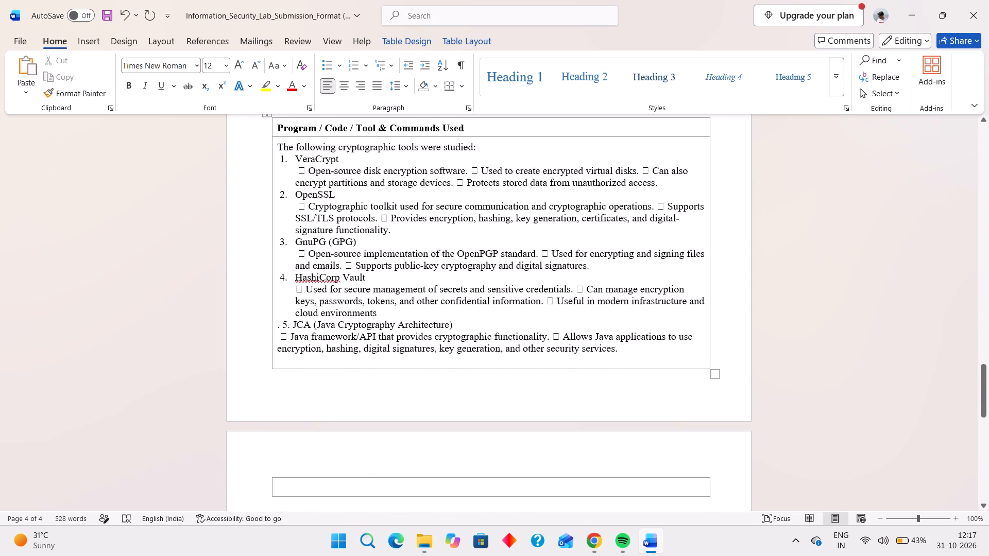
pyautogui.scroll(1, 273, 173)
pyautogui.scroll(-1, 273, 173)
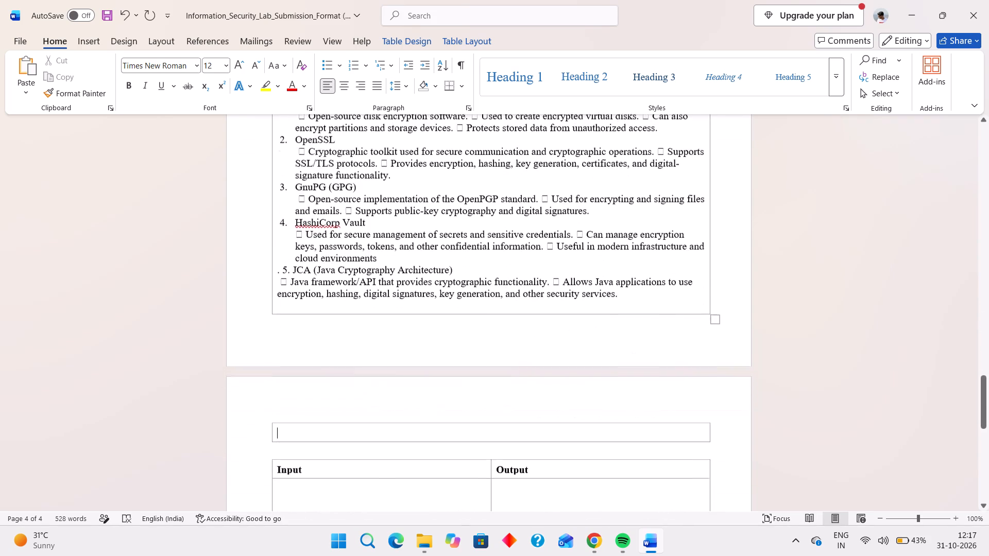
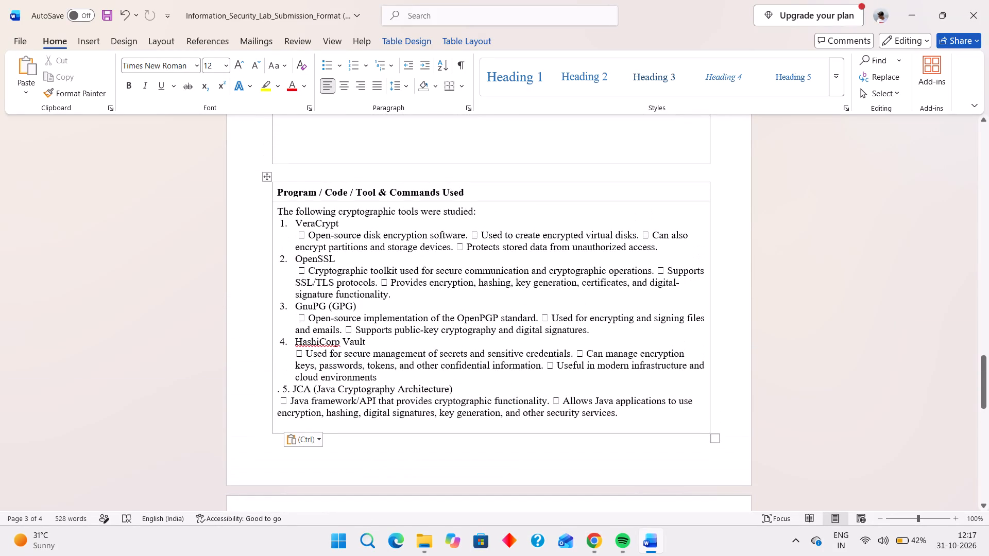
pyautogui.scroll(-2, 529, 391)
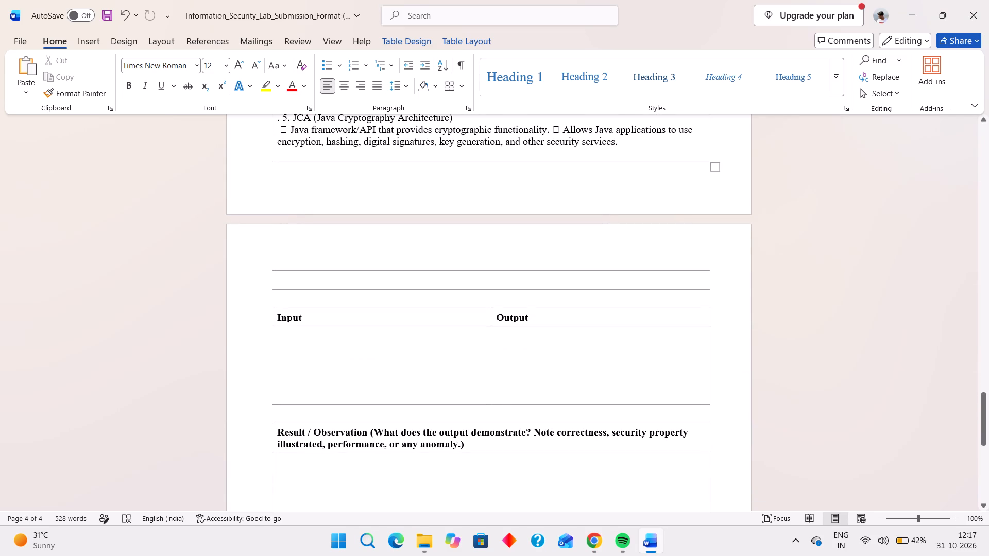
# Enter the heading "Cryptographyic Techniques:" in the empty table row above the Input/Output table, followed by a new line.
pyautogui.hotkey('shift', 'c')
pyautogui.write('ry')
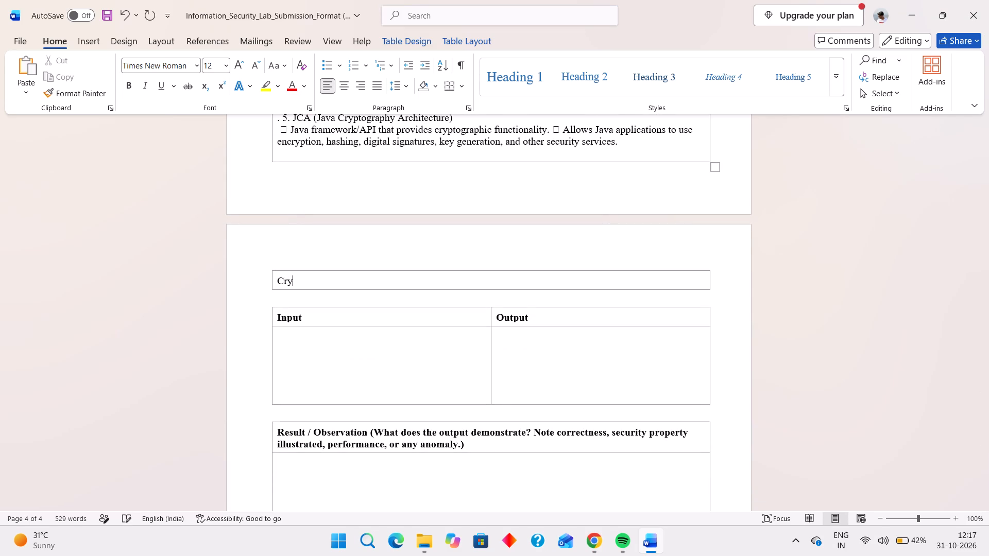
pyautogui.write('ptor')
pyautogui.press('BackSpace')
pyautogui.press('BackSpace')
pyautogui.write('ograp')
pyautogui.write('hy')
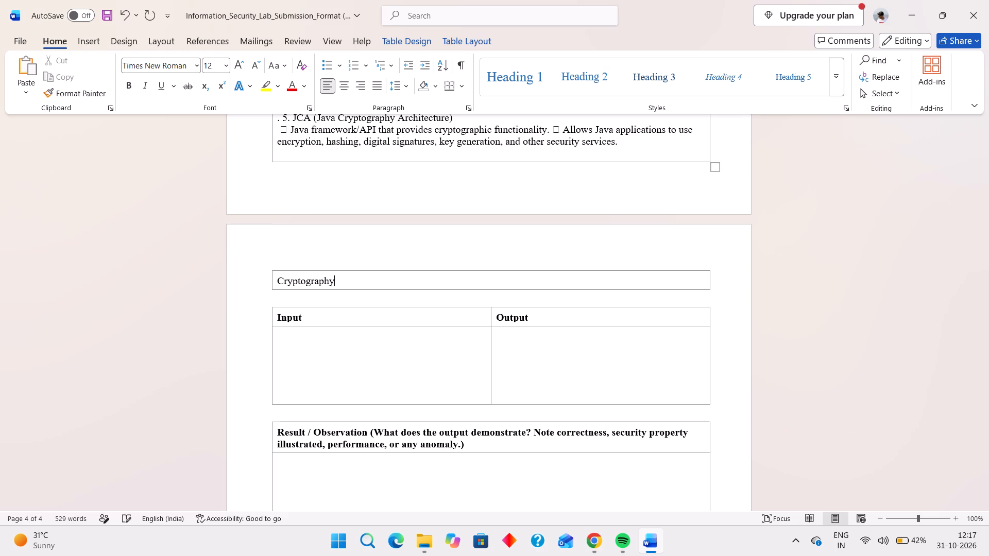
pyautogui.write('ic')
pyautogui.press('space')
pyautogui.write('Te')
pyautogui.write('chni')
pyautogui.write('ques')
pyautogui.hotkey('shift', ':')
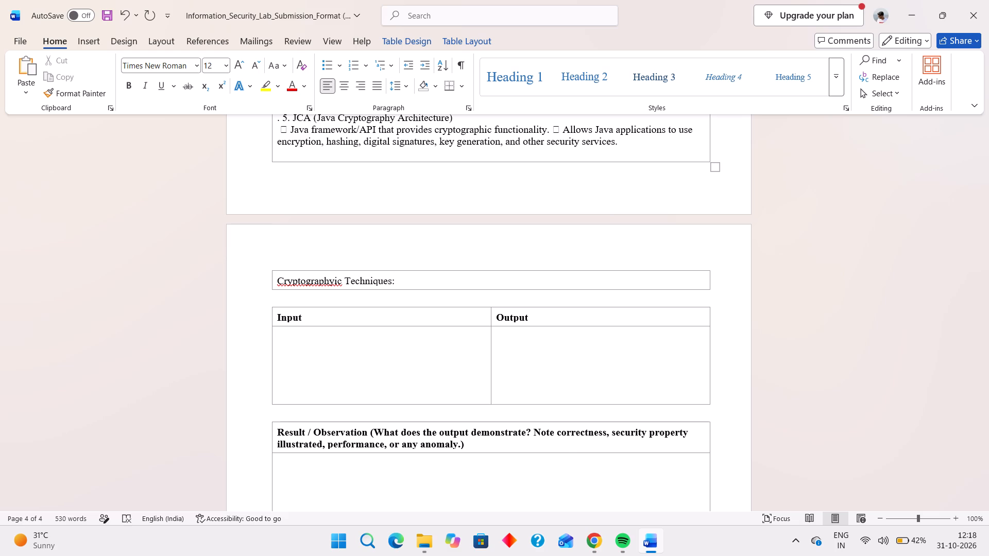
pyautogui.press('Return')
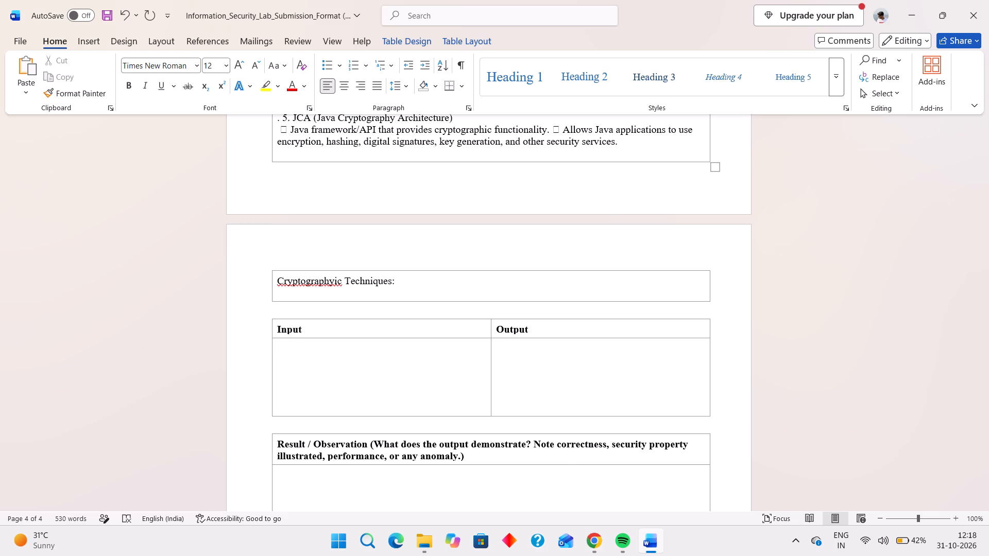
# Add an empty table row directly below the techniques heading row.
pyautogui.press('Tab')
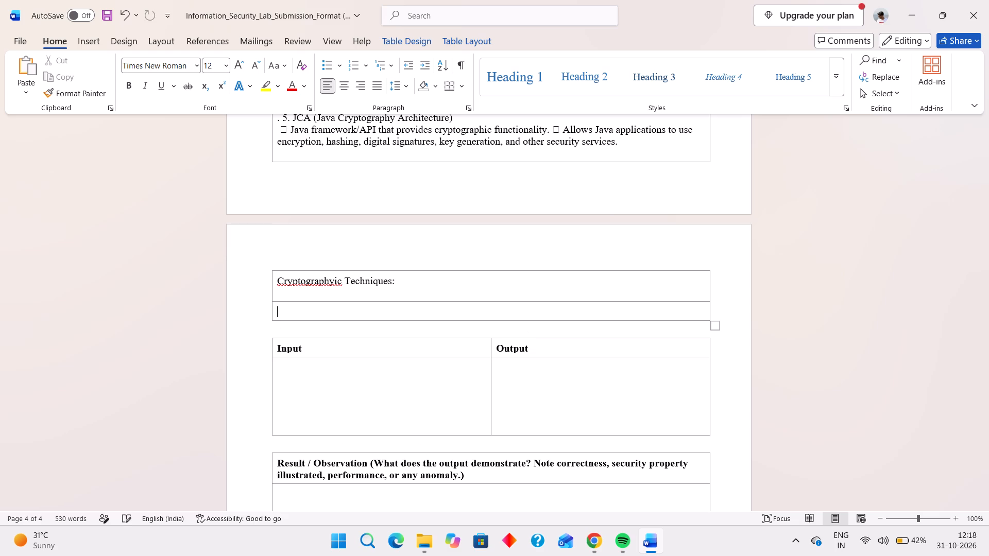
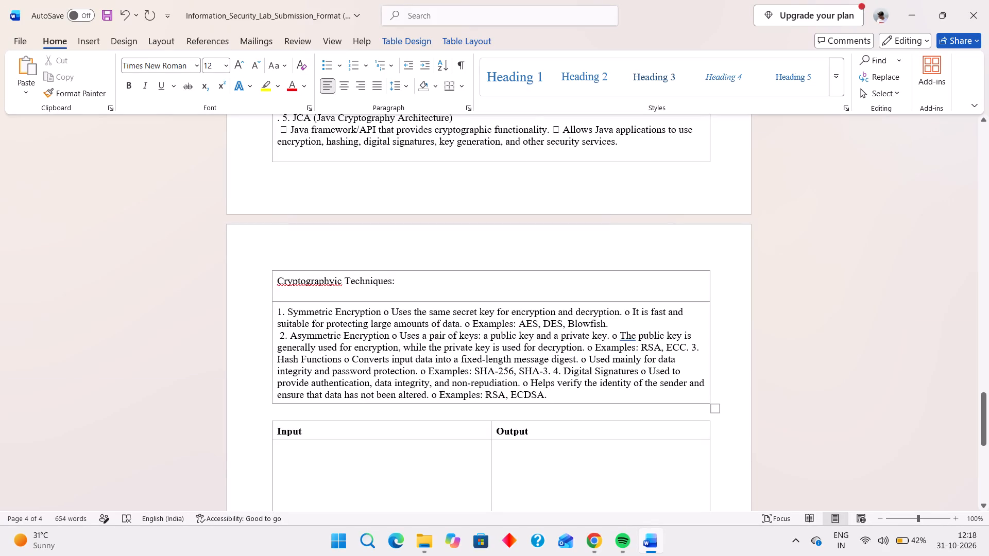
# Start items 3 (Hash Functions) and 4 (Digital Signatures) of the cryptographic techniques text on their own new lines.
pyautogui.click(688, 346)
pyautogui.press('Return')
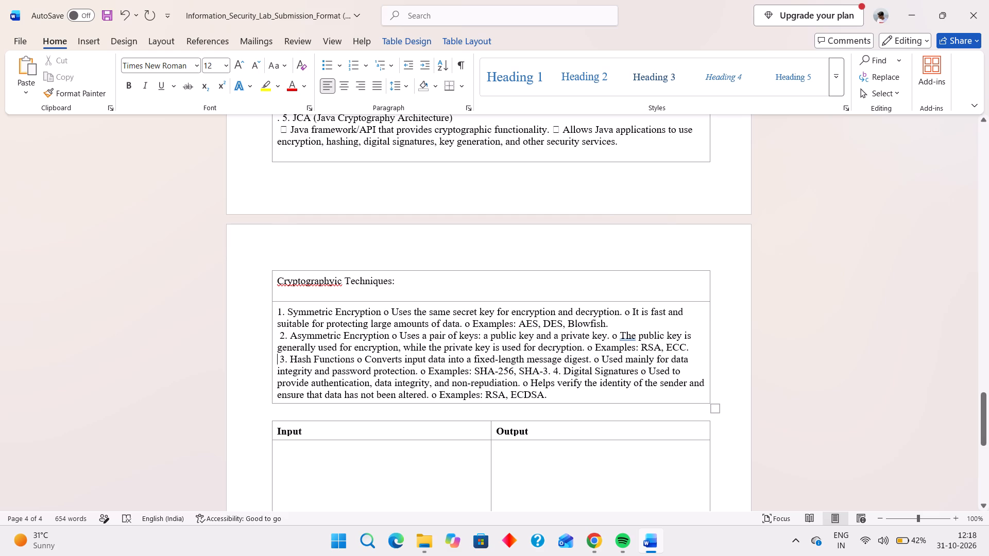
pyautogui.click(552, 371)
pyautogui.press('Return')
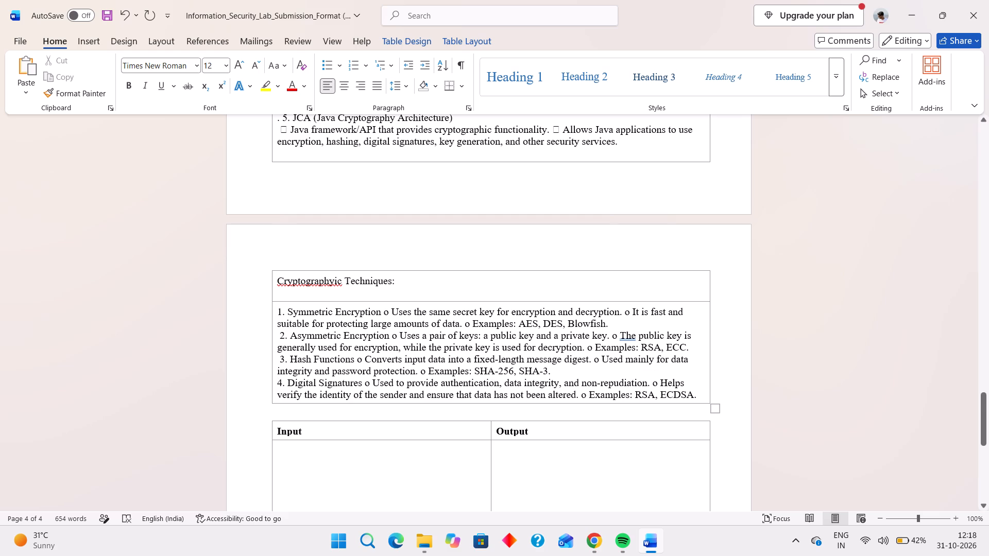
pyautogui.scroll(-2, 472, 388)
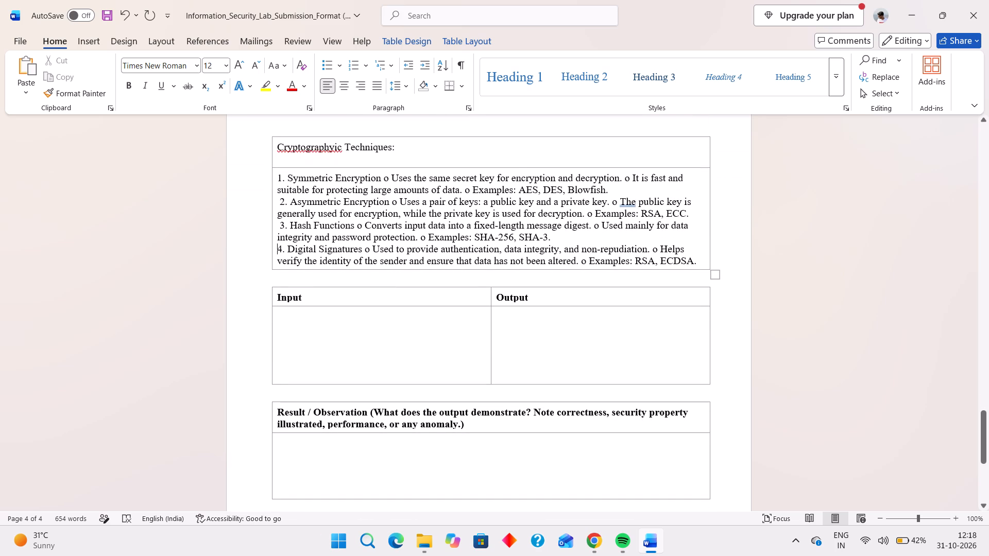
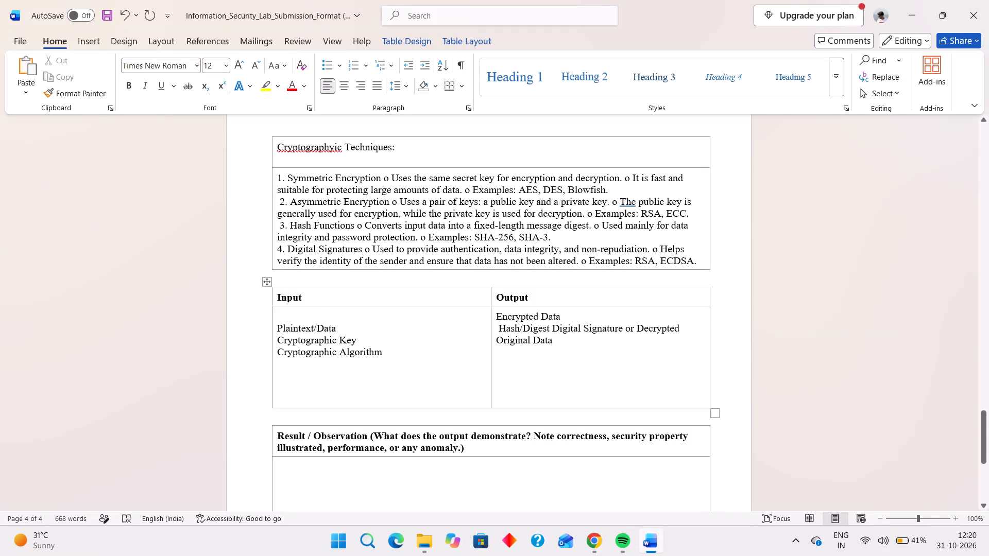
# Start "Digital Signature or Decrypted Original Data" on its own new line after "Hash/Digest" in the Output cell.
pyautogui.click(550, 327)
pyautogui.press('Return')
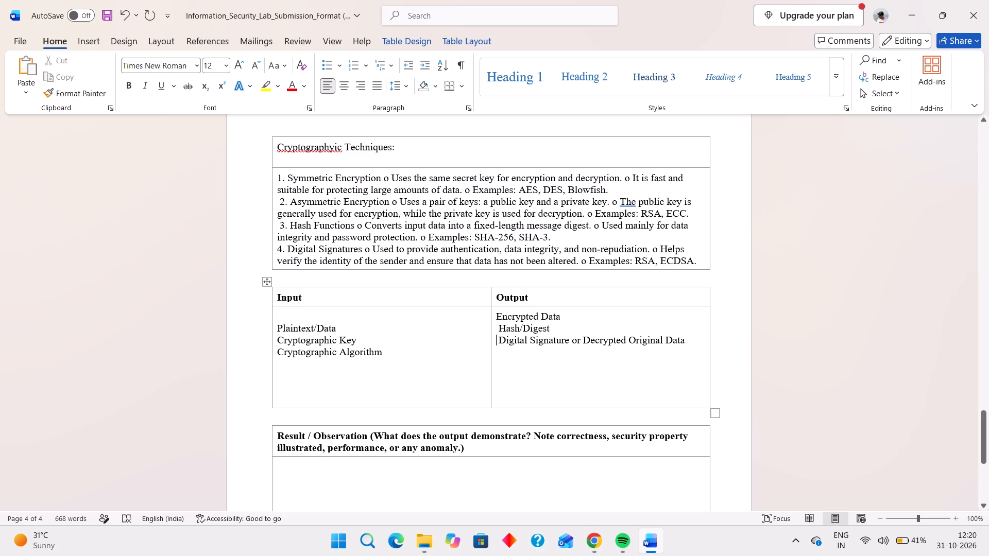
# Bring up Google Chrome's recently closed pages and window options from the Word document.
pyautogui.rightClick(592, 535)
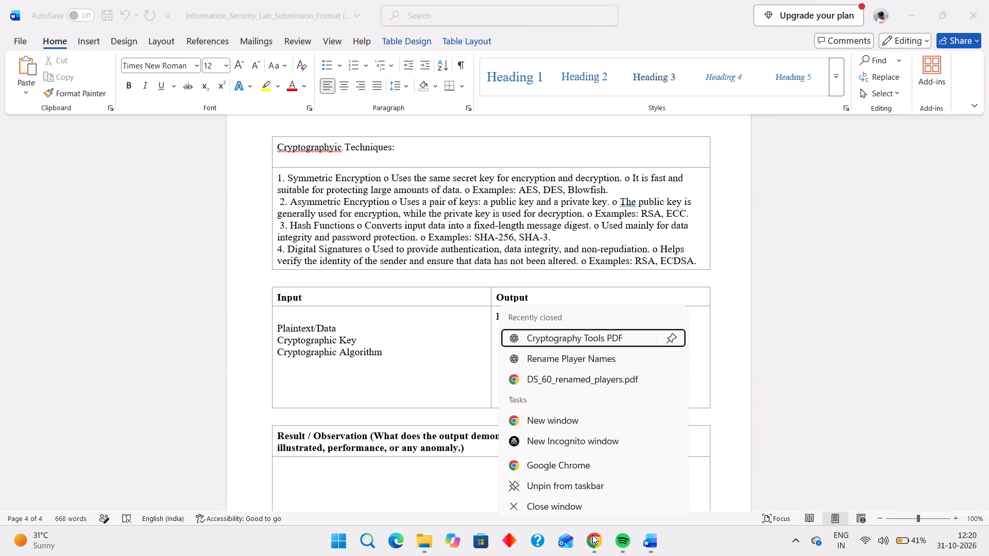
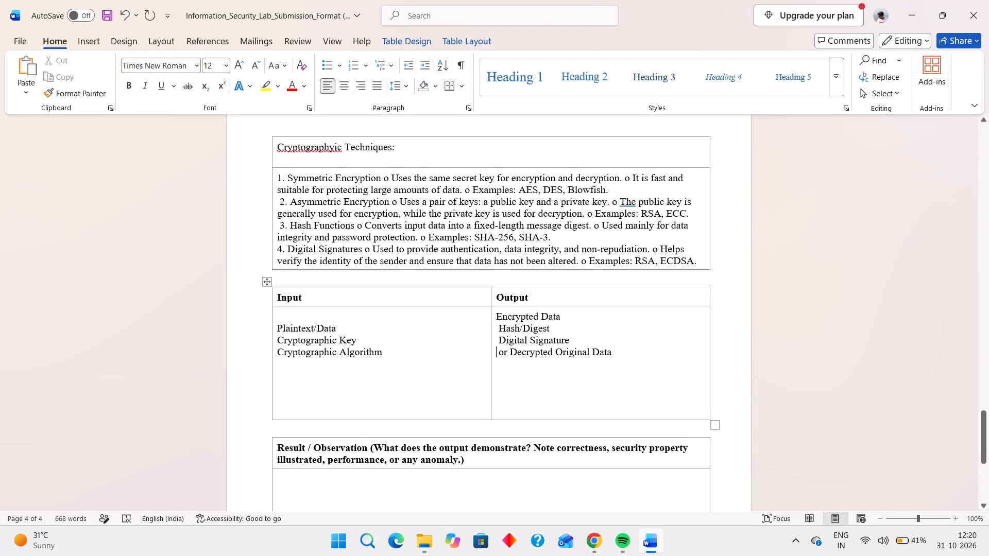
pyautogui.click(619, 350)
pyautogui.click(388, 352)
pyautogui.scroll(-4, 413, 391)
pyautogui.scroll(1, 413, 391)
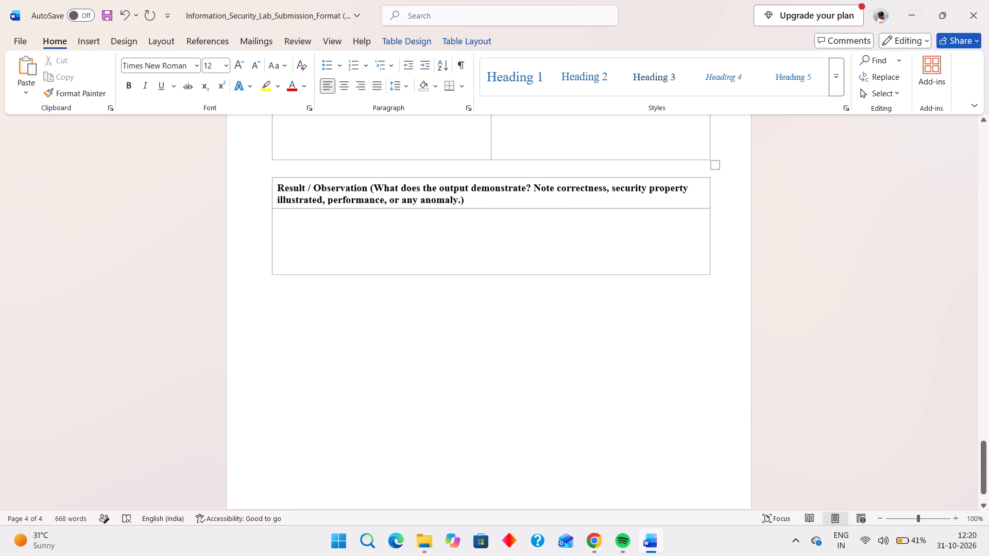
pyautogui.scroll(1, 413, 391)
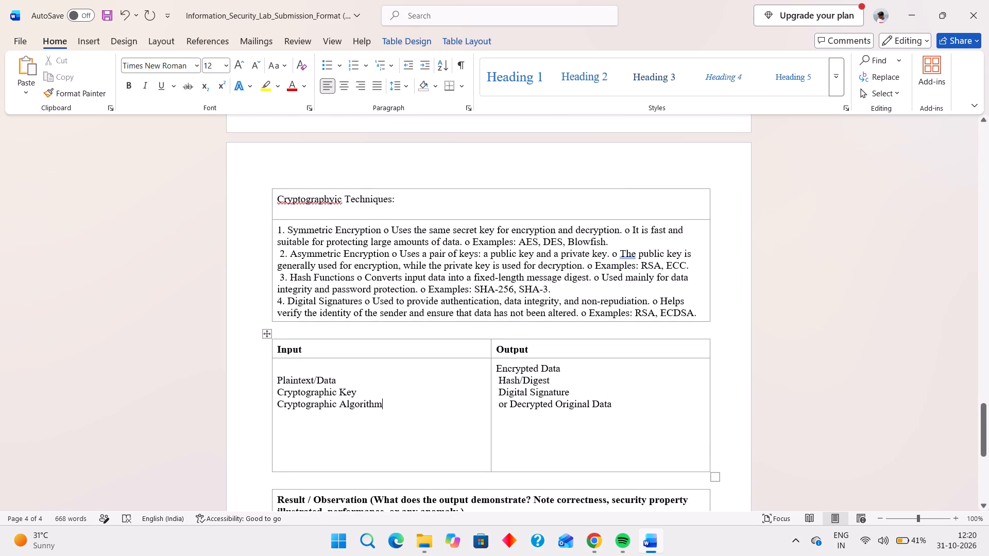
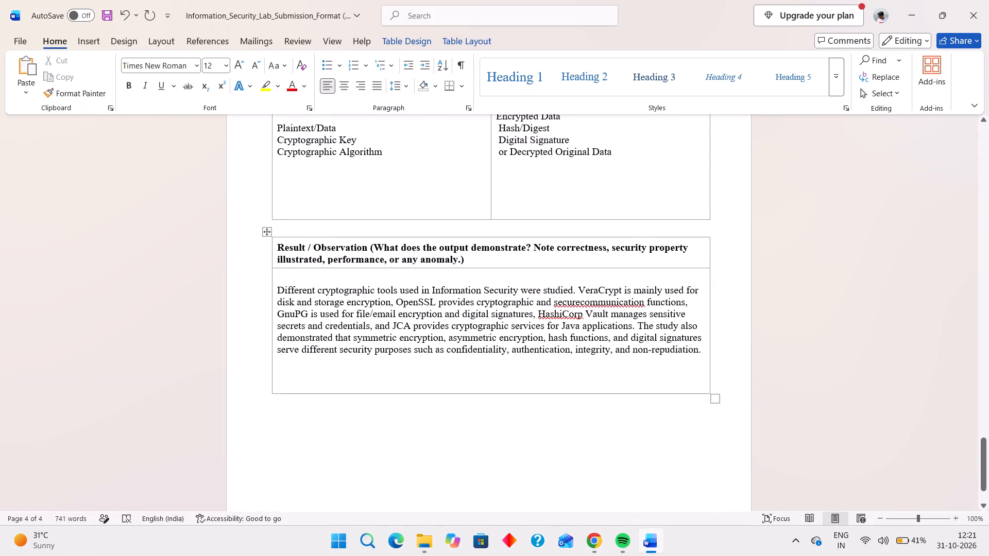
# Start a new paragraph at "The study also demonstrated" in the Result / Observation section and indent its first line with 22 spaces.
pyautogui.click(636, 326)
pyautogui.press('Return')
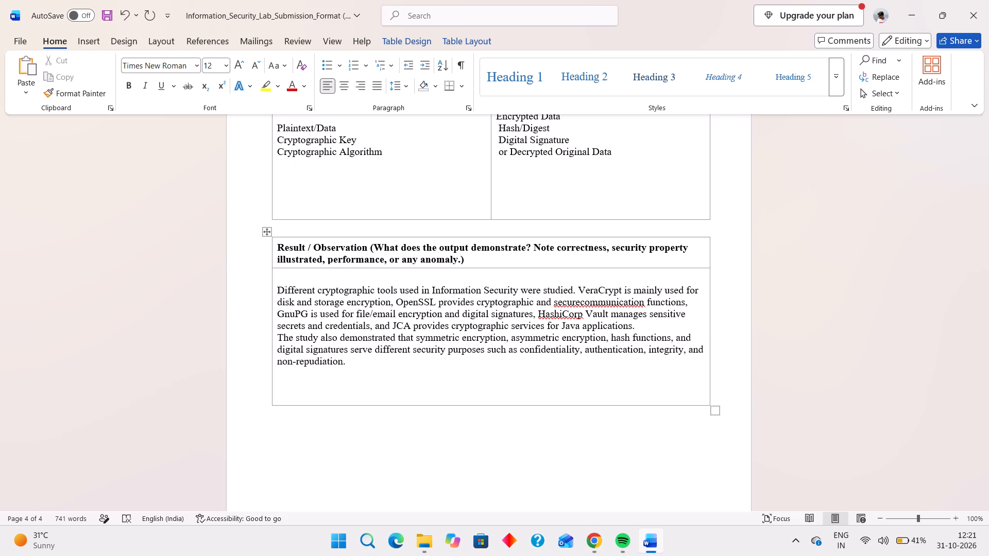
pyautogui.press('Tab')
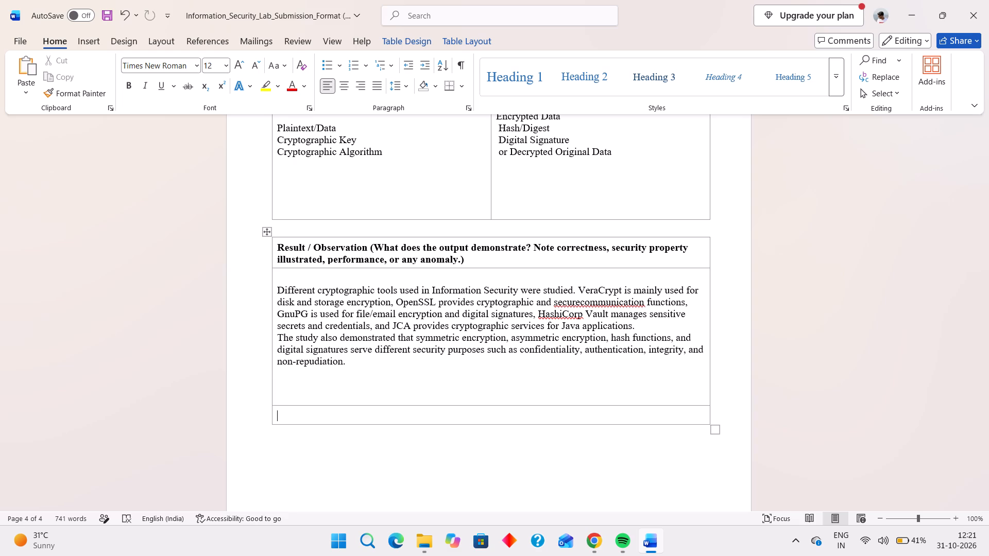
pyautogui.hotkey('ctrl', 'z')
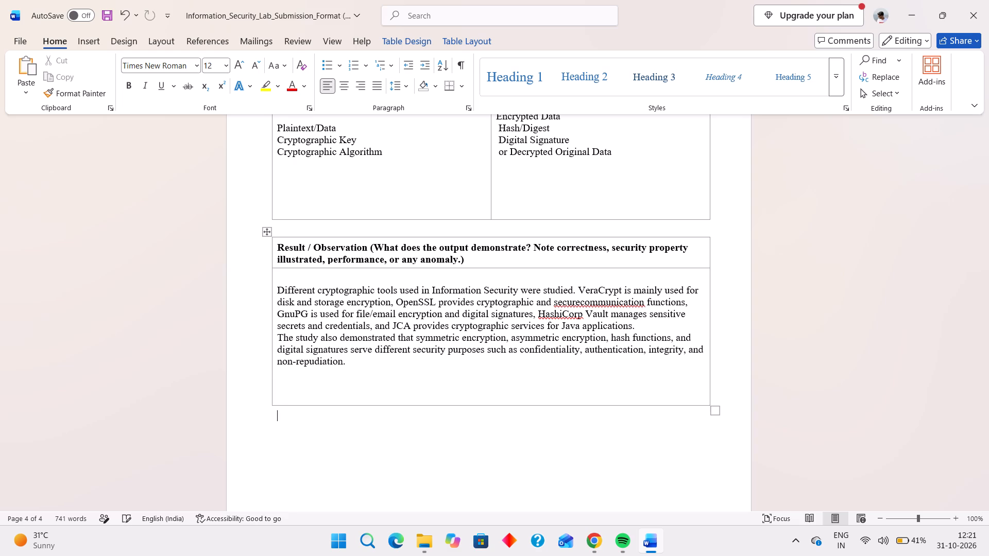
pyautogui.press('space')
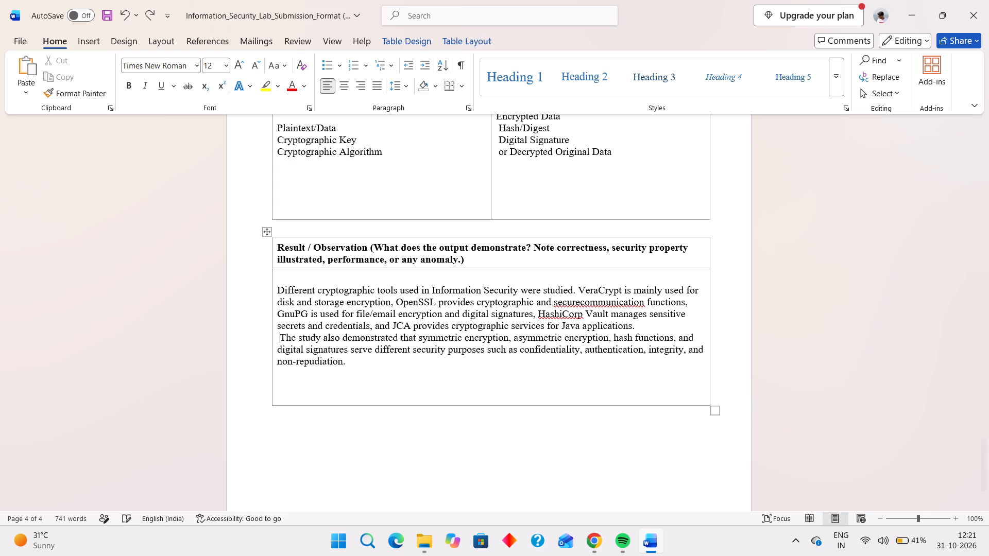
pyautogui.press('space')
pyautogui.press('space')
pyautogui.press('space')
pyautogui.press('space')
pyautogui.press('space')
pyautogui.press('space')
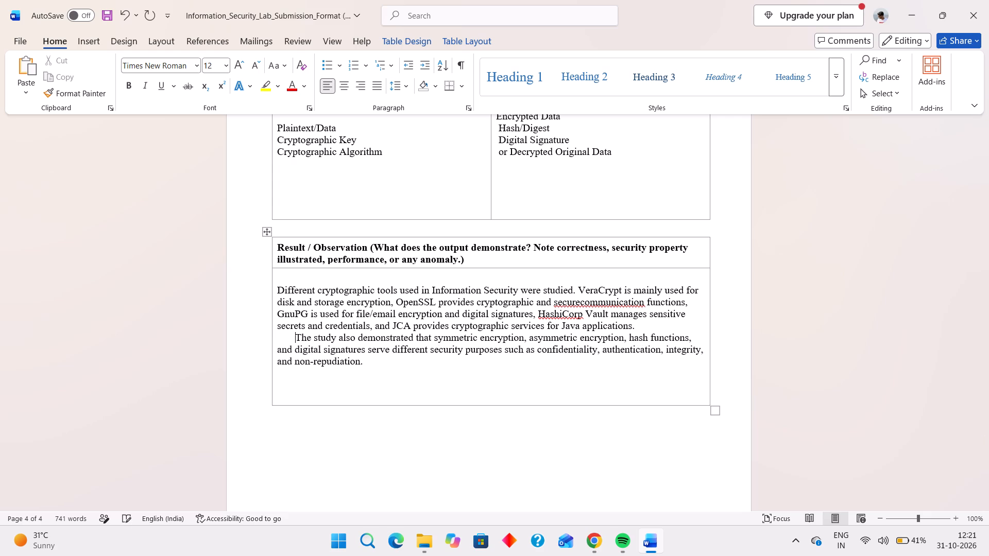
pyautogui.press('space')
pyautogui.press('space')
pyautogui.press('space')
pyautogui.press('space')
pyautogui.press('space')
pyautogui.press('space')
pyautogui.press('space')
pyautogui.press('space')
pyautogui.press('space')
pyautogui.press('space')
pyautogui.press('space')
pyautogui.press('space')
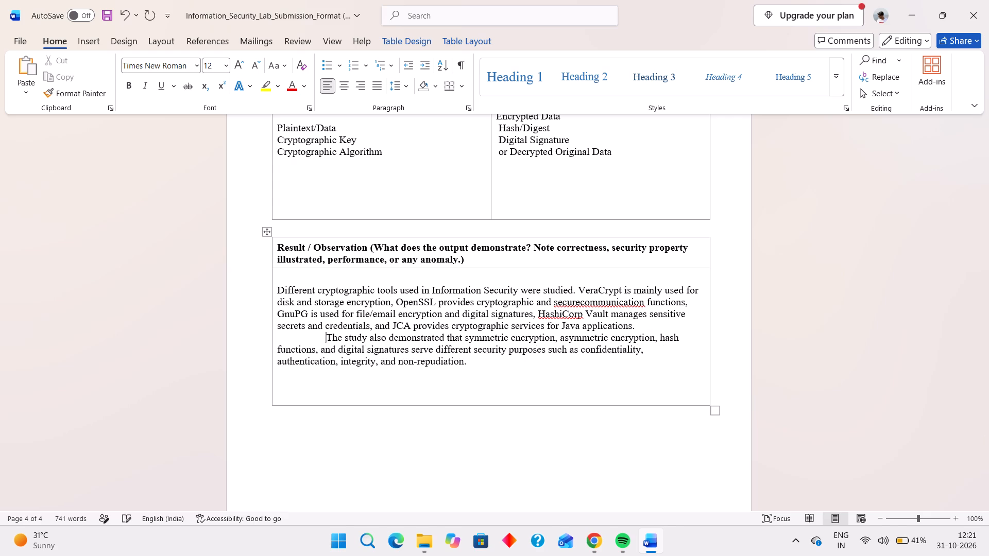
pyautogui.press('space')
pyautogui.press('space')
pyautogui.press('space')
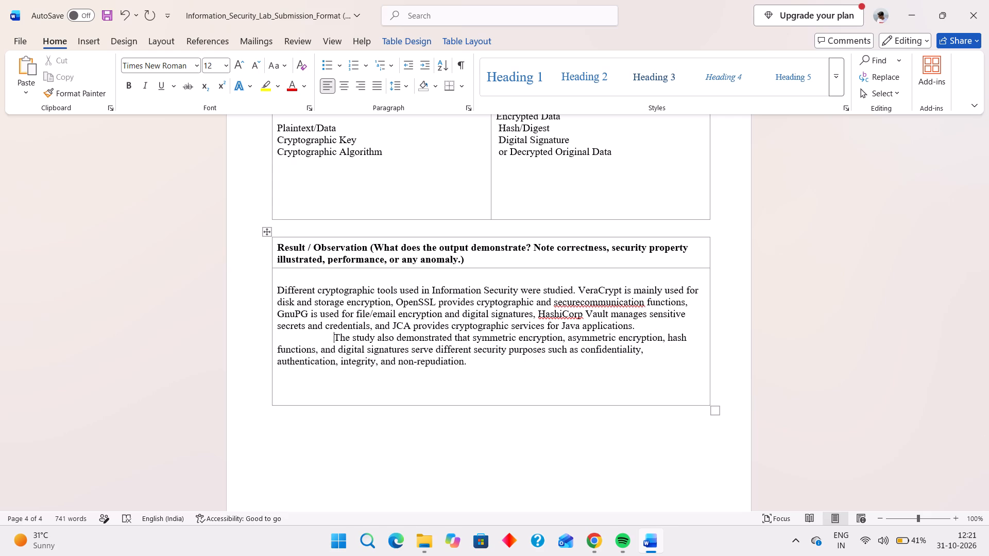
# Try to indent the second line of that paragraph by adding three spaces before "functions".
pyautogui.click(281, 350)
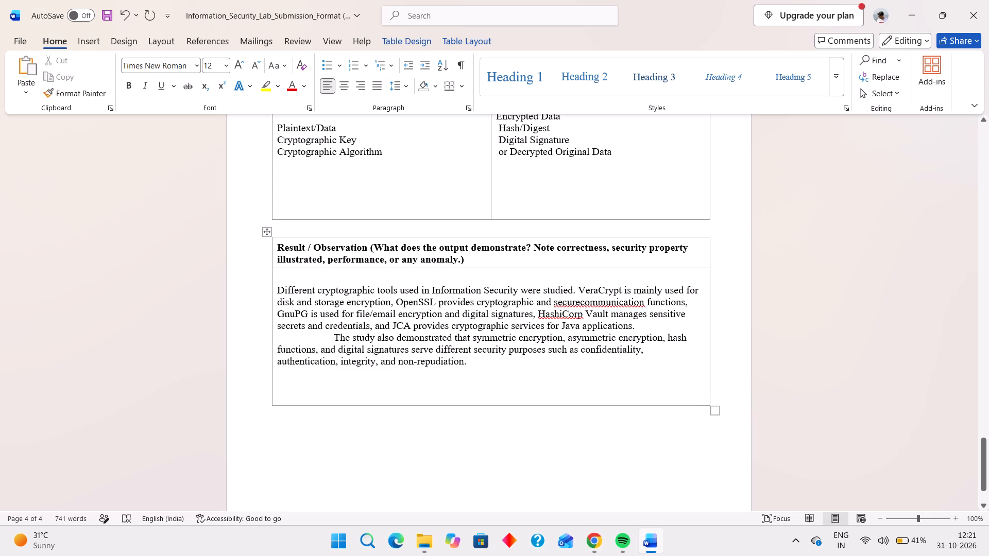
pyautogui.press('Left')
pyautogui.press('space')
pyautogui.press('space')
pyautogui.press('space')
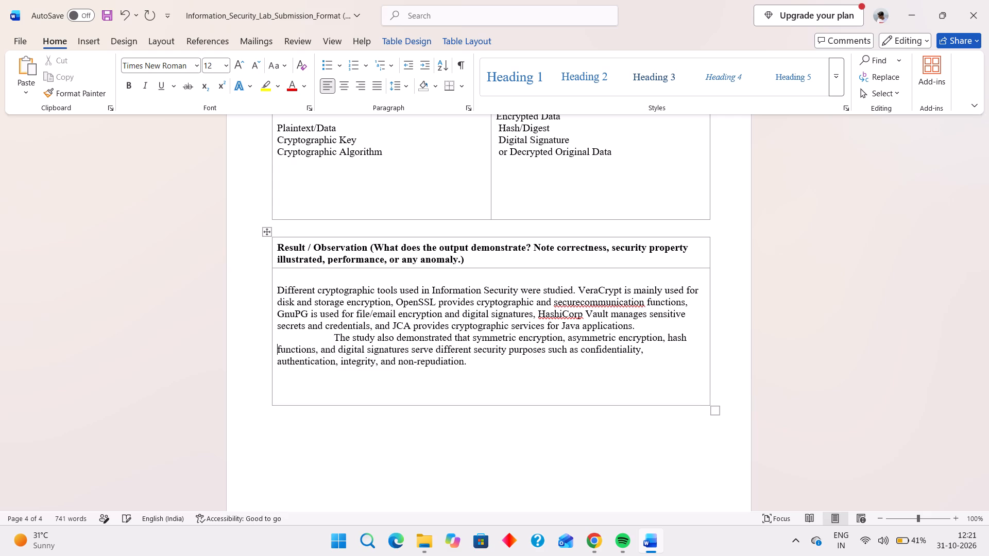
pyautogui.click(478, 477)
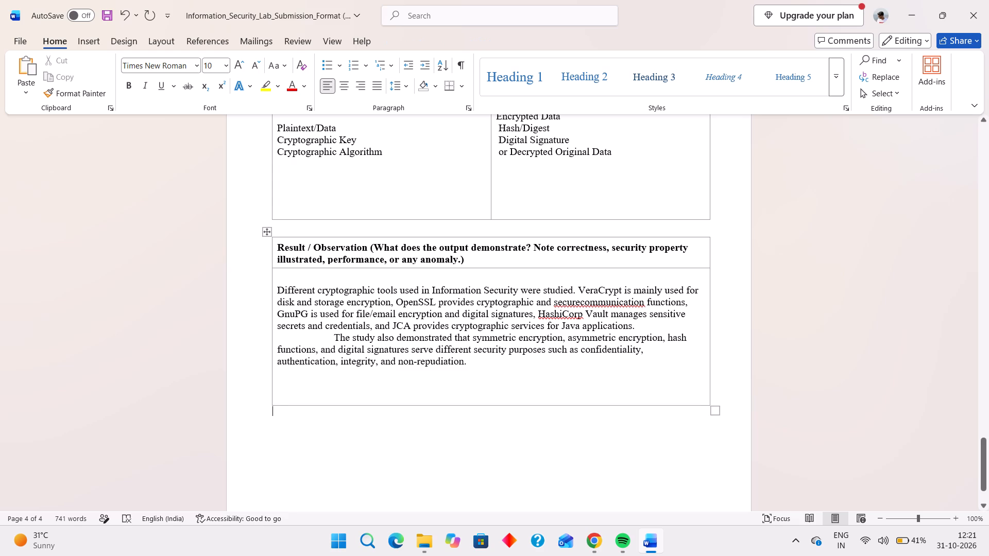
# Review the document's pages from the experiment index through the tools list to the Result / Observation section.
pyautogui.scroll(4, 245, 406)
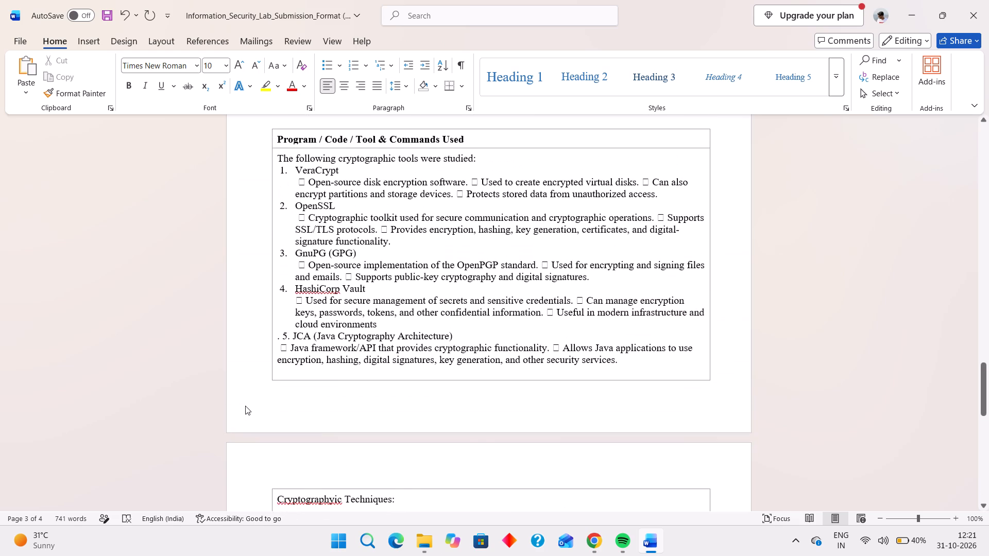
pyautogui.scroll(5, 245, 406)
pyautogui.scroll(-1, 245, 406)
pyautogui.scroll(1, 245, 406)
pyautogui.scroll(-1, 245, 406)
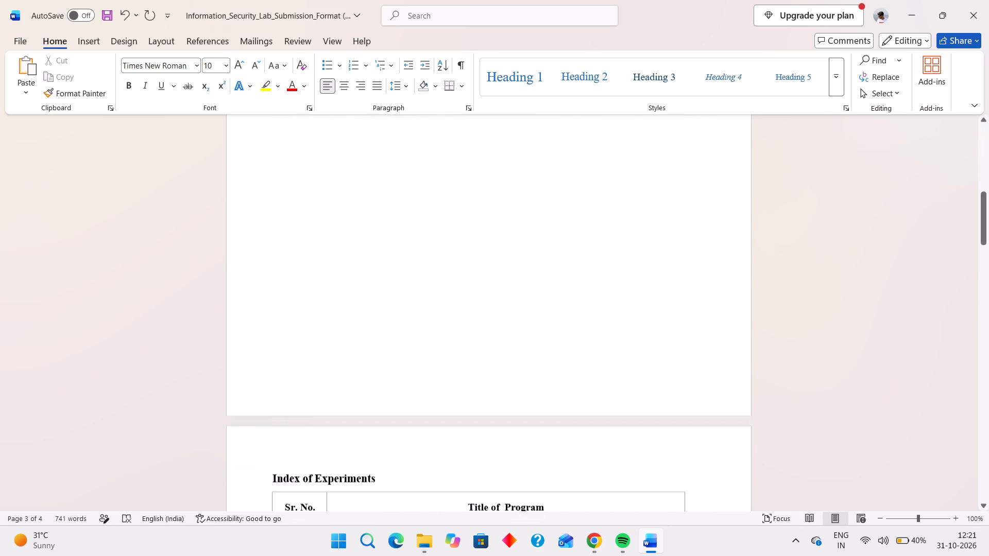
pyautogui.scroll(-1, 245, 406)
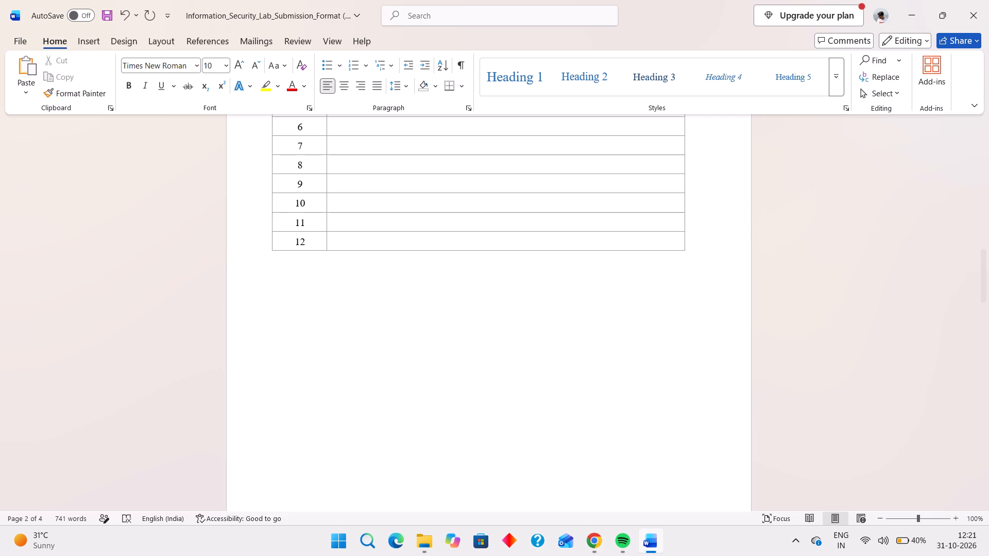
pyautogui.scroll(7, 245, 406)
pyautogui.scroll(-12, 245, 406)
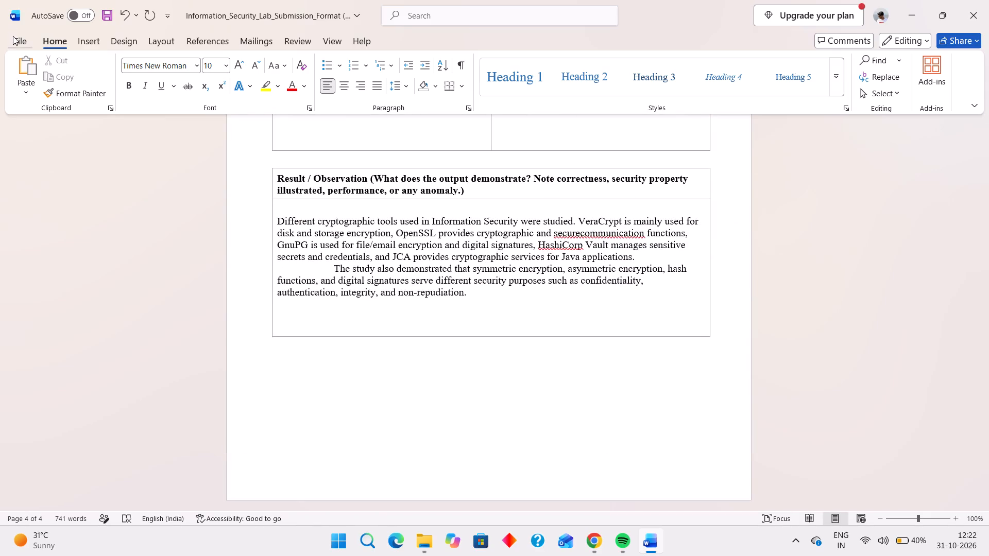
# Begin saving a copy of the document as a Word Document in the Documents folder, clearing the suggested file name.
pyautogui.click(15, 39)
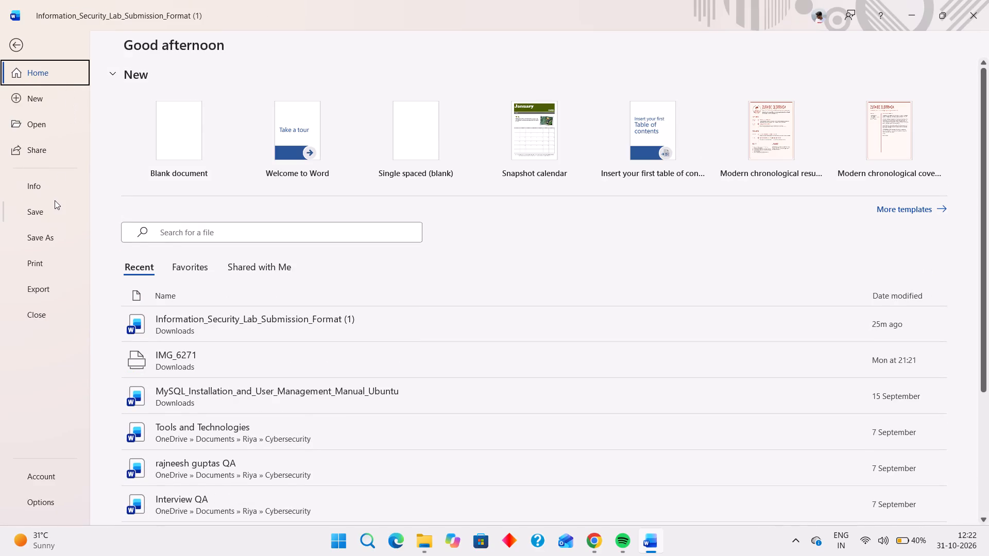
pyautogui.click(56, 235)
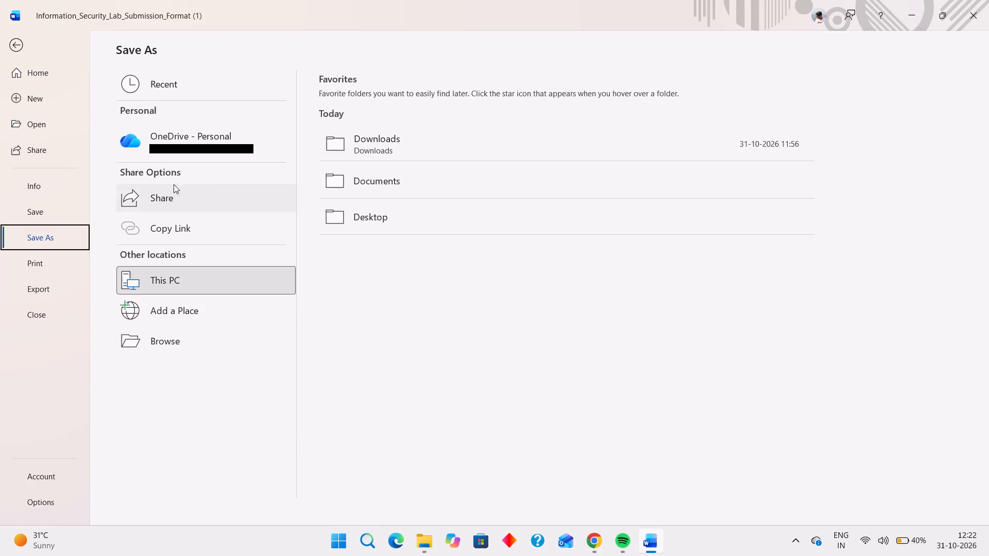
pyautogui.click(369, 175)
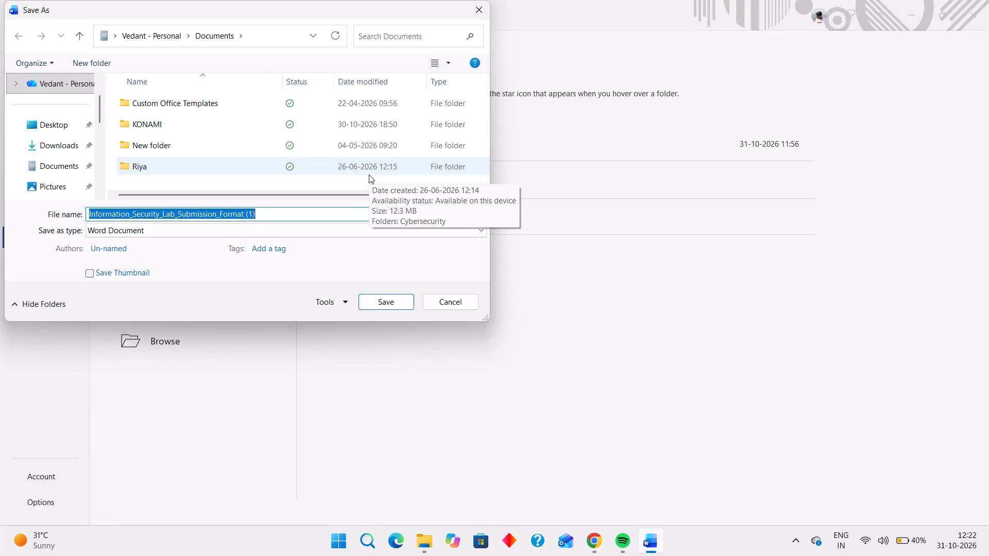
pyautogui.press('BackSpace')
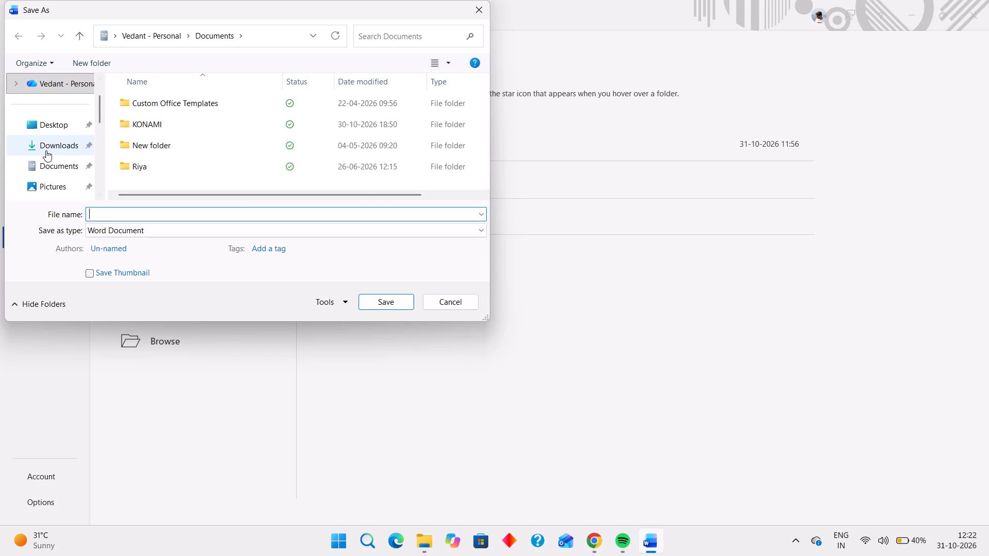
pyautogui.doubleClick(58, 159)
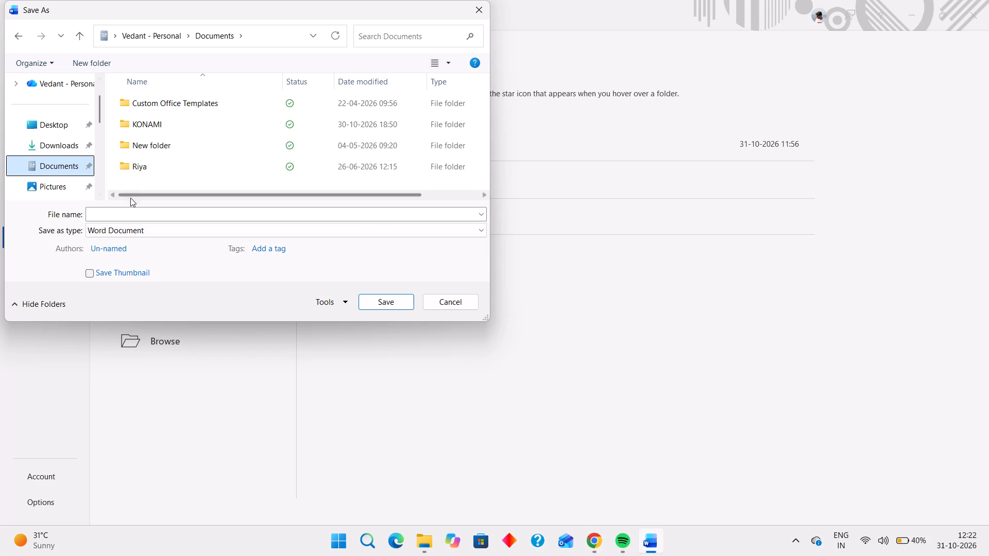
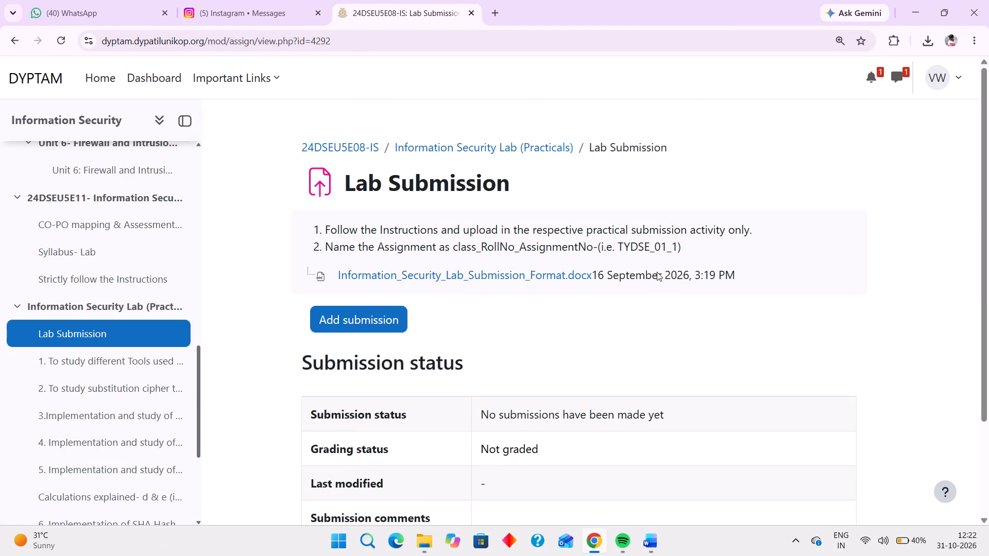
# Switch back to Word and save the document copy in the Documents folder under the file name TYDSE_56_1.
pyautogui.click(646, 542)
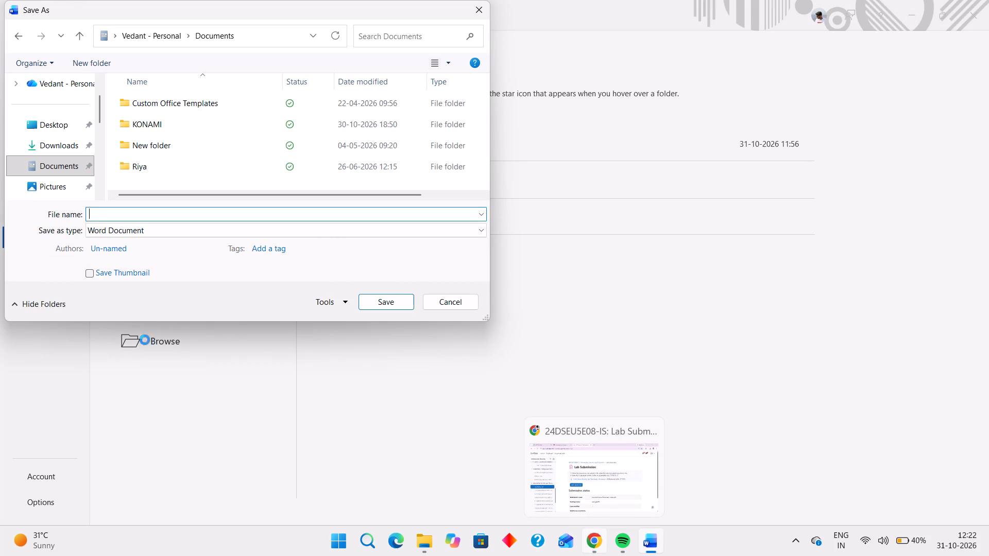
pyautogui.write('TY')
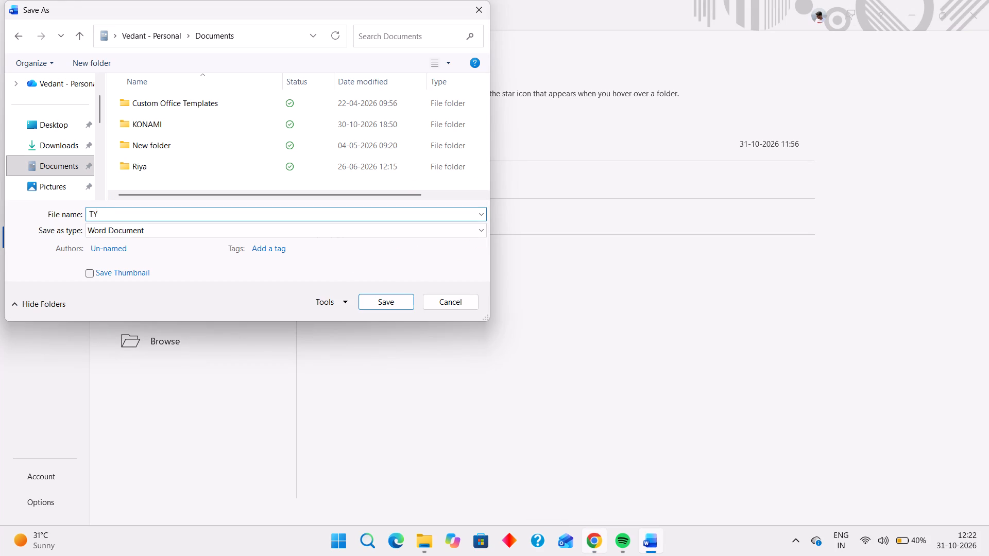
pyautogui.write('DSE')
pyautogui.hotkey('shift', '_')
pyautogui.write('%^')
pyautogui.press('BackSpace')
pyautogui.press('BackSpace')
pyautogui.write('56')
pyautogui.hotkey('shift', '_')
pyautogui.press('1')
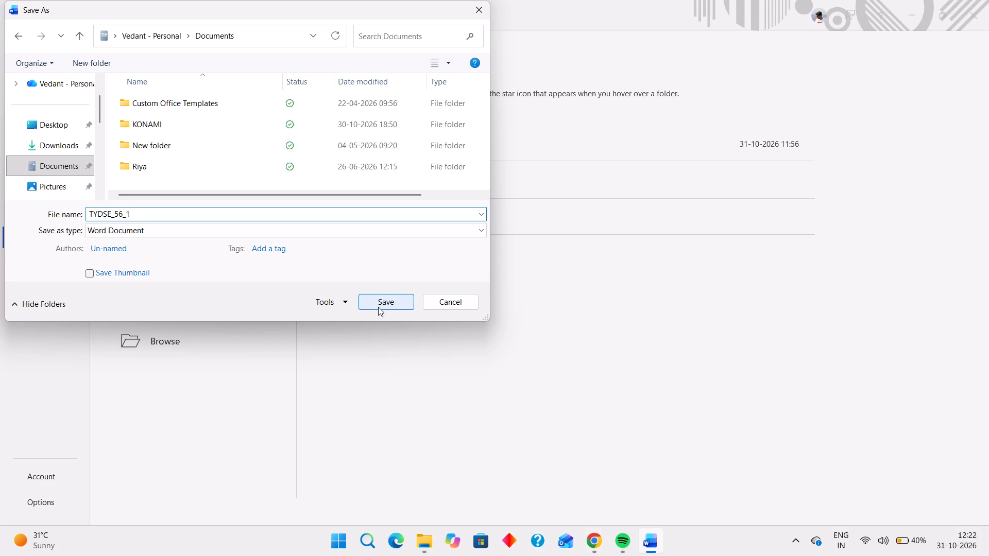
pyautogui.click(383, 306)
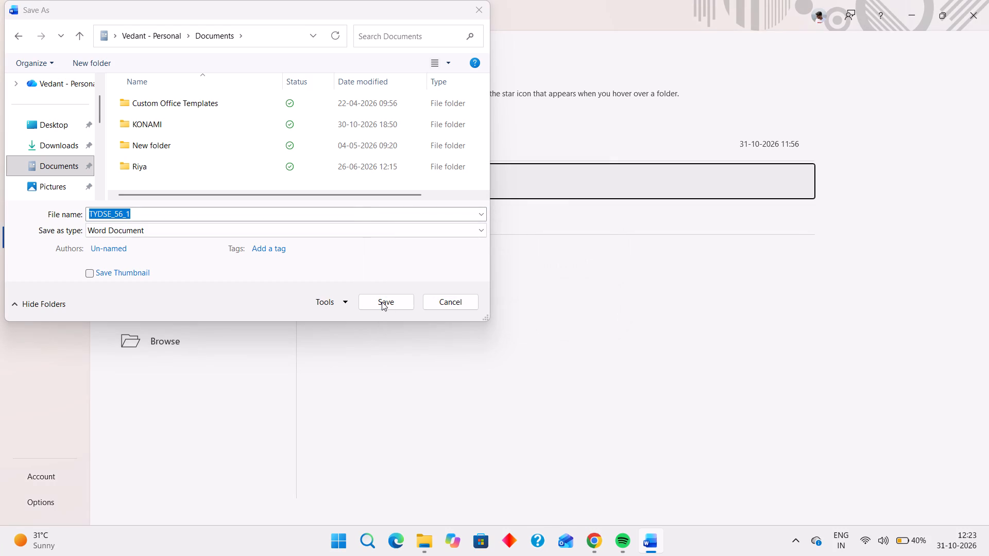
pyautogui.click(382, 302)
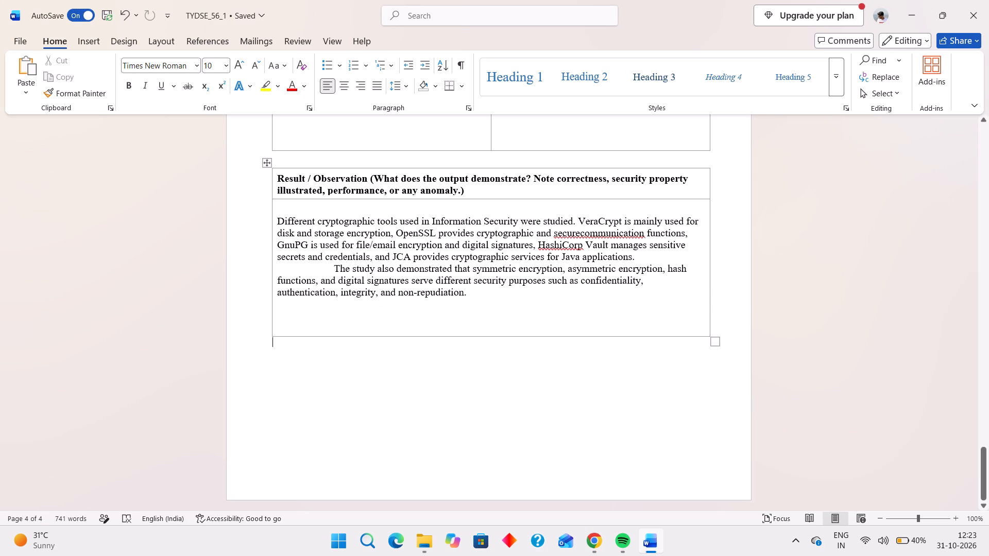
# Review all pages of the saved document, from the submission instructions and experiment index to the Result / Observation section.
pyautogui.scroll(3, 382, 302)
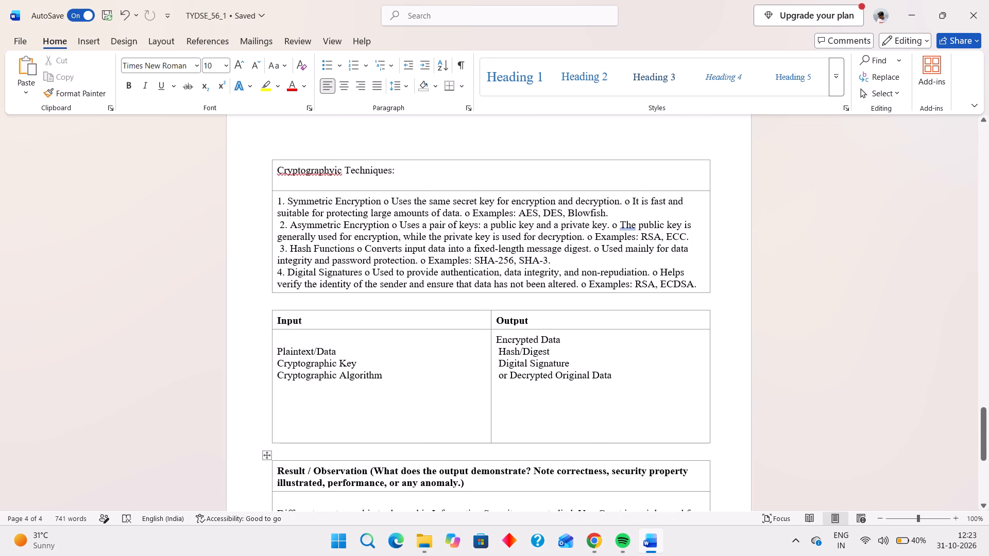
pyautogui.scroll(16, 382, 302)
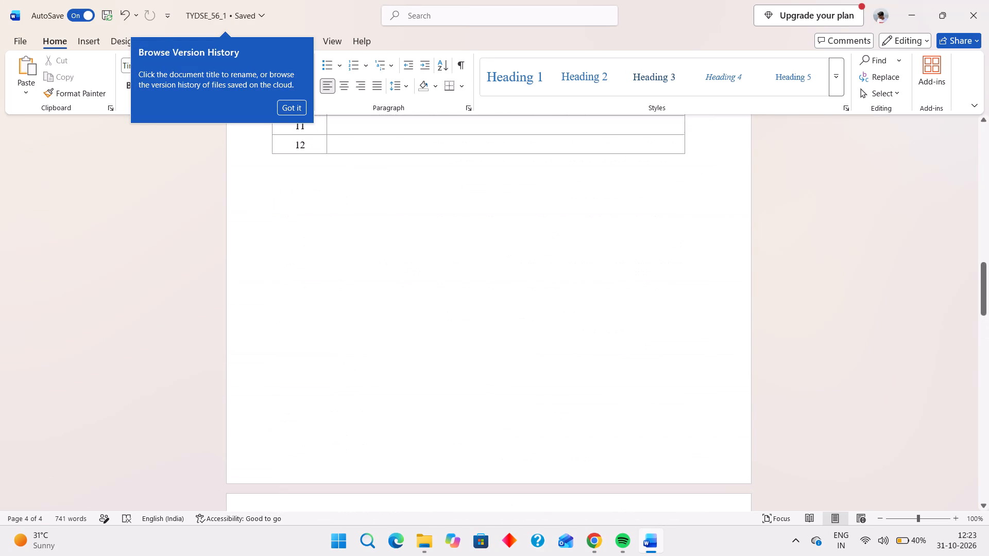
pyautogui.scroll(9, 382, 302)
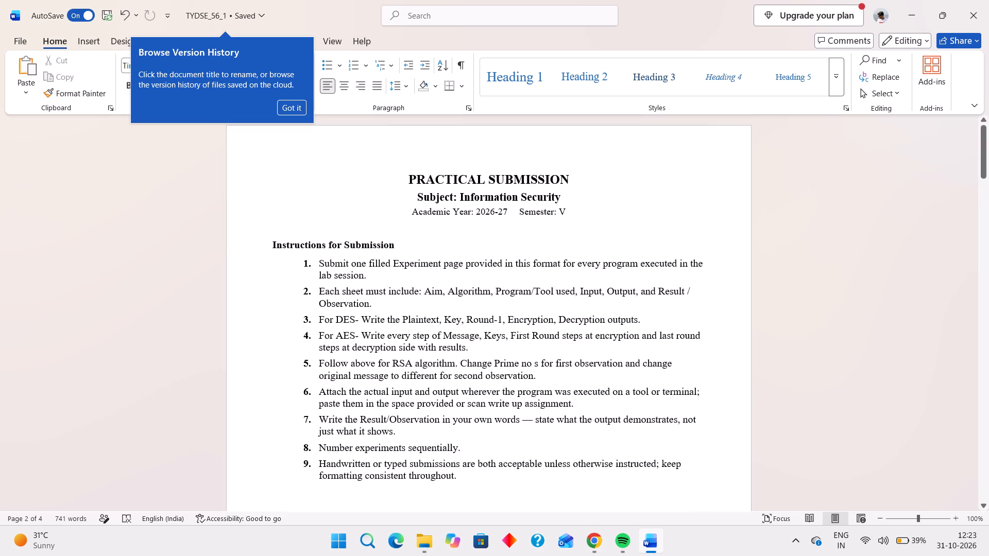
pyautogui.scroll(1, 382, 302)
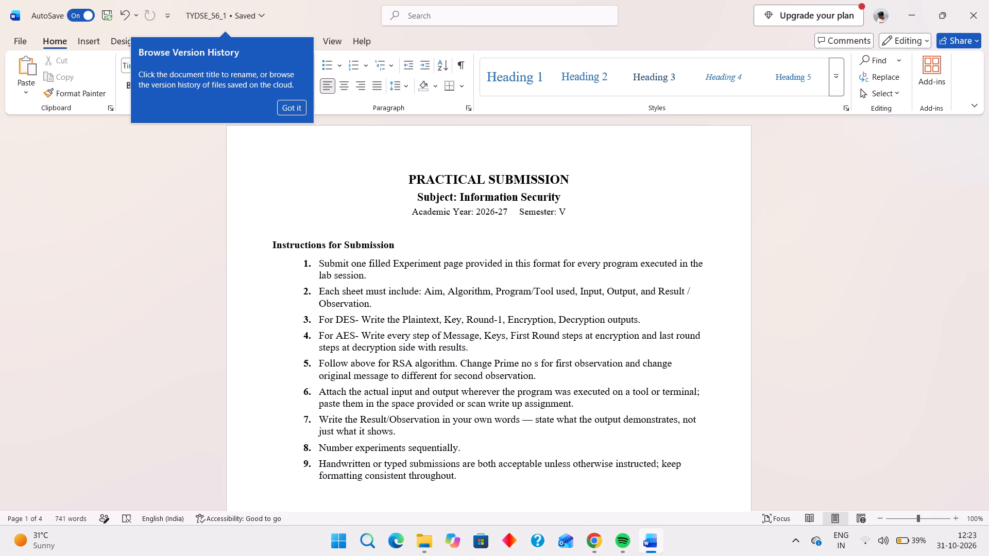
pyautogui.scroll(-4, 396, 361)
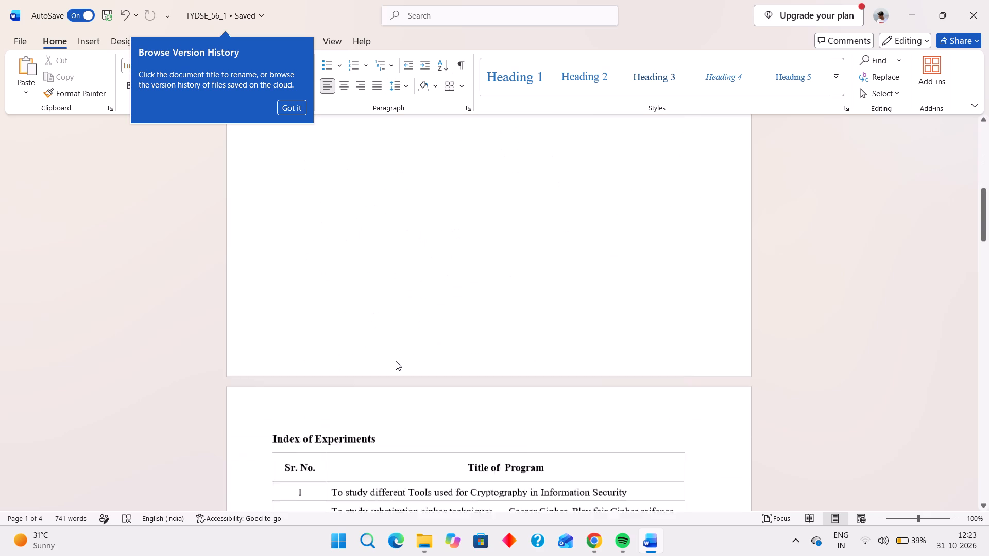
pyautogui.scroll(-3, 396, 361)
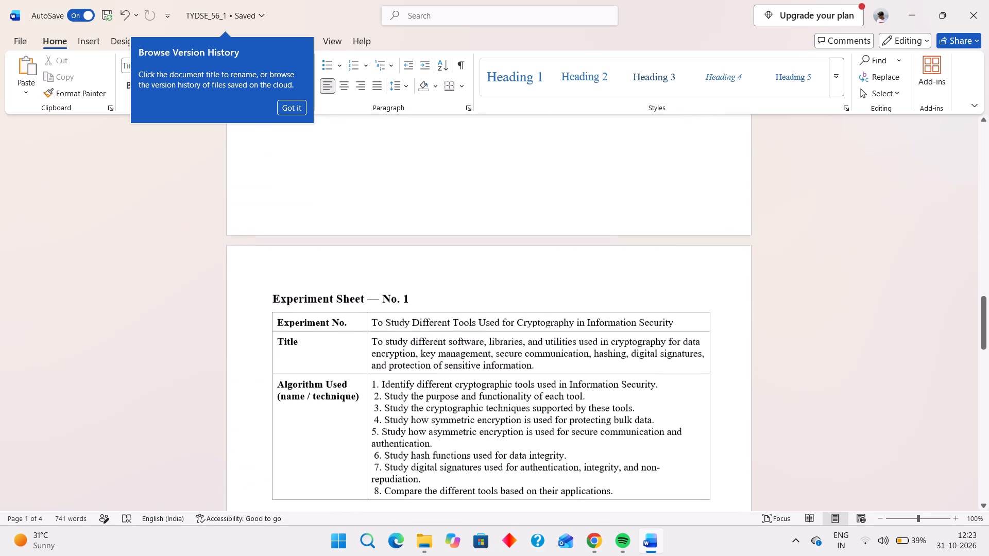
pyautogui.scroll(-5, 349, 304)
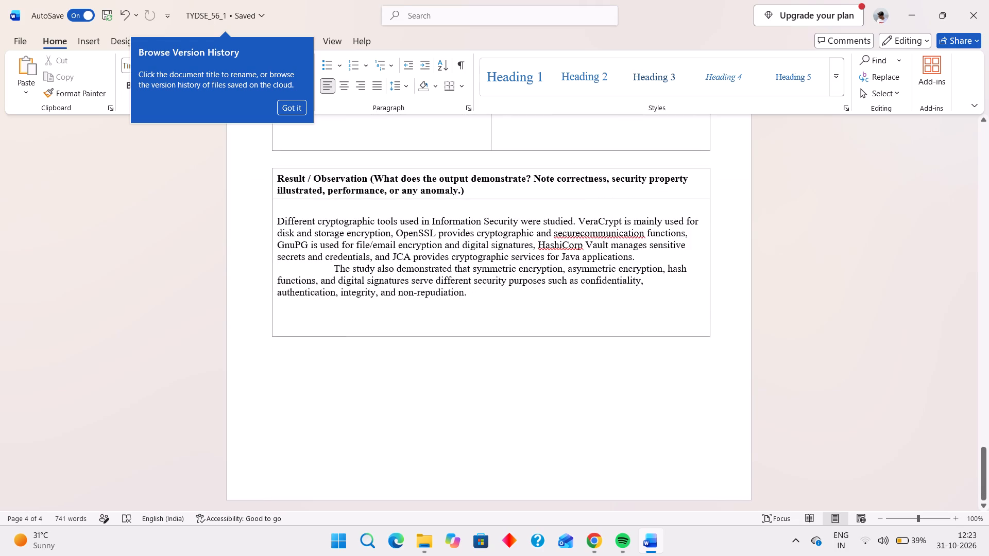
pyautogui.scroll(7, 609, 366)
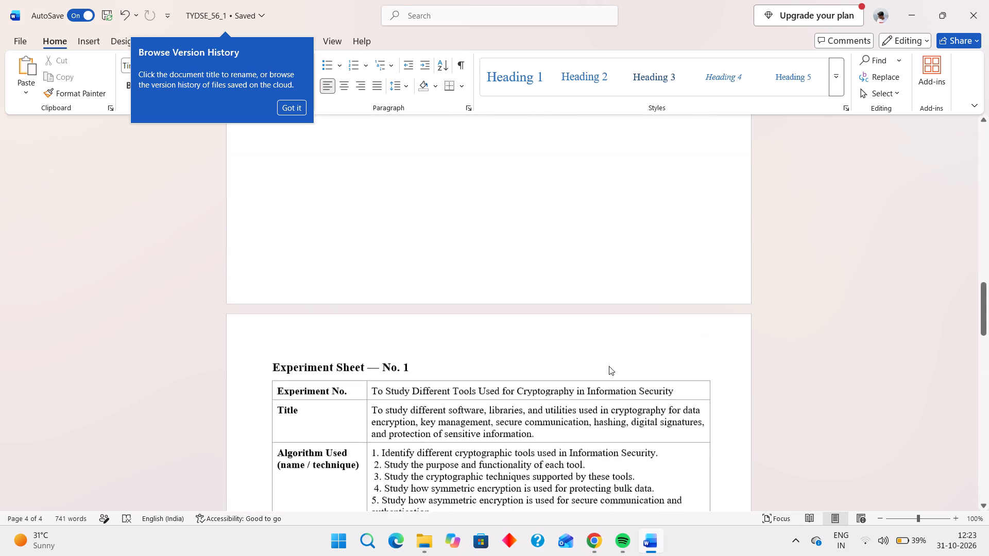
pyautogui.scroll(3, 609, 366)
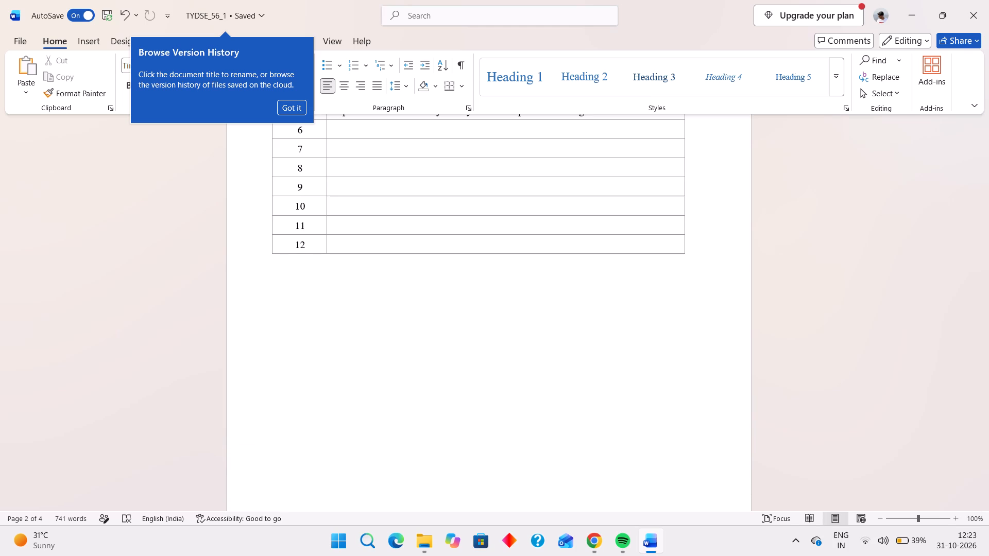
pyautogui.scroll(5, 609, 366)
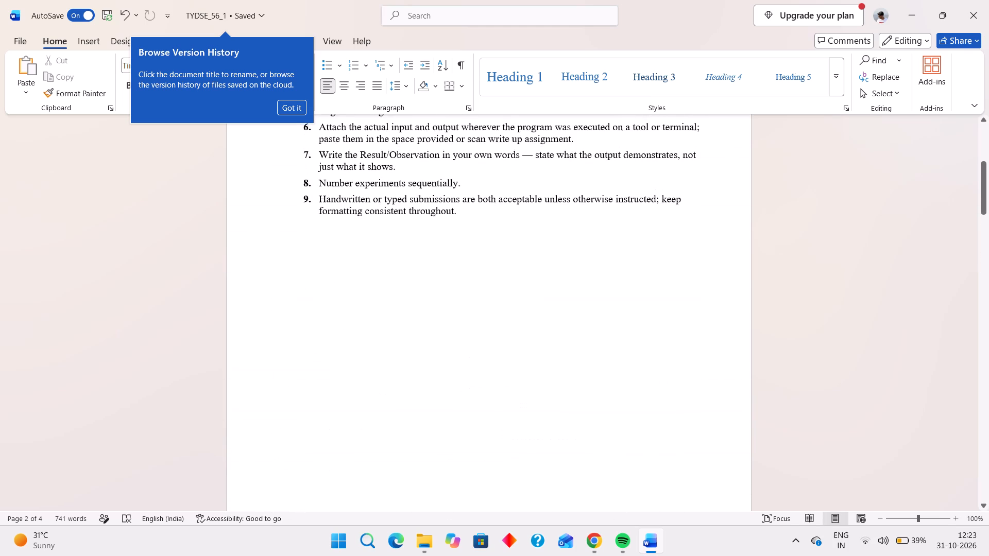
pyautogui.scroll(2, 609, 366)
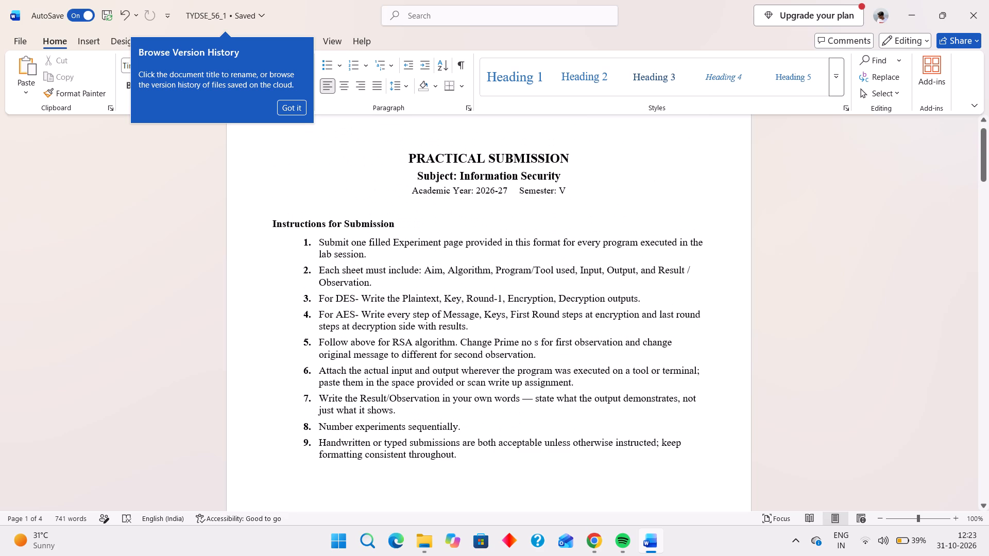
pyautogui.scroll(-6, 609, 366)
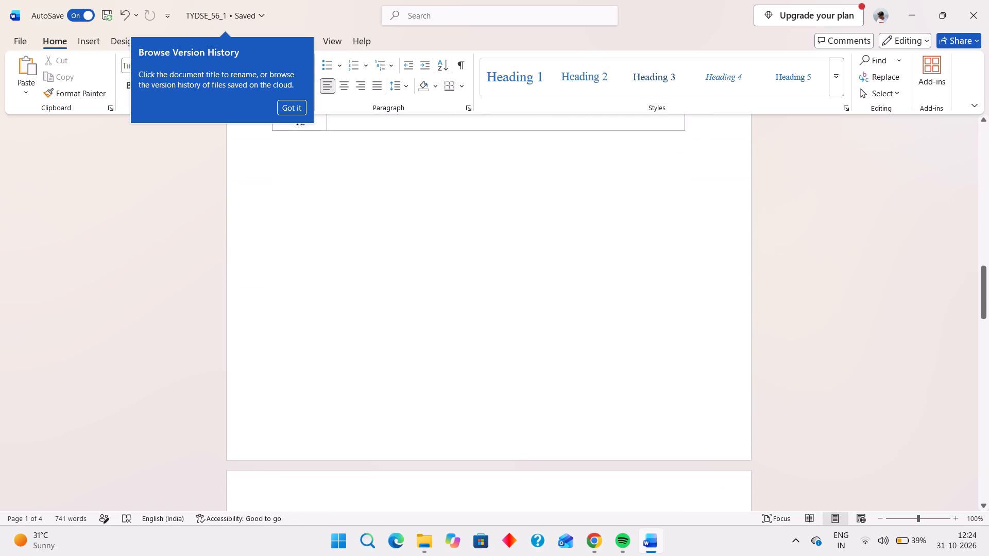
pyautogui.scroll(8, 609, 366)
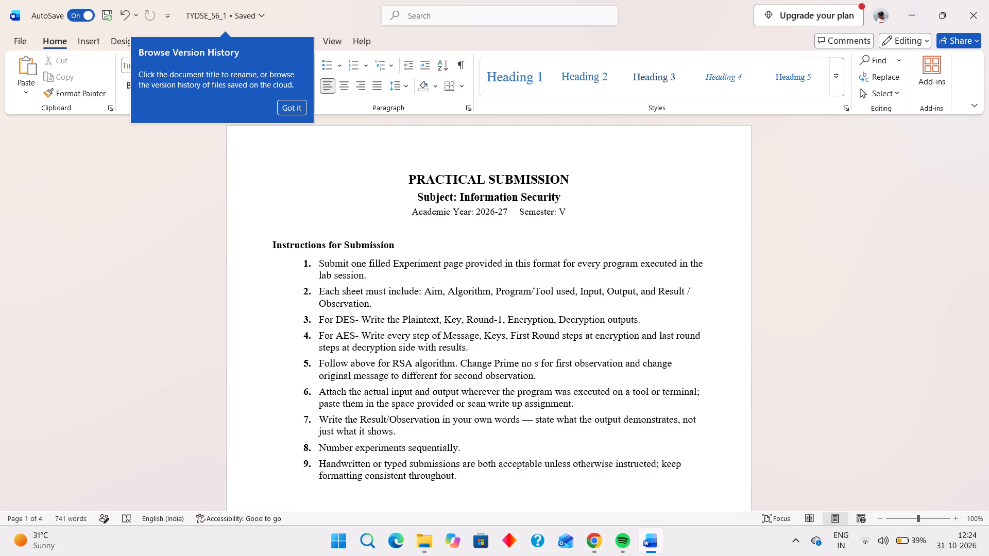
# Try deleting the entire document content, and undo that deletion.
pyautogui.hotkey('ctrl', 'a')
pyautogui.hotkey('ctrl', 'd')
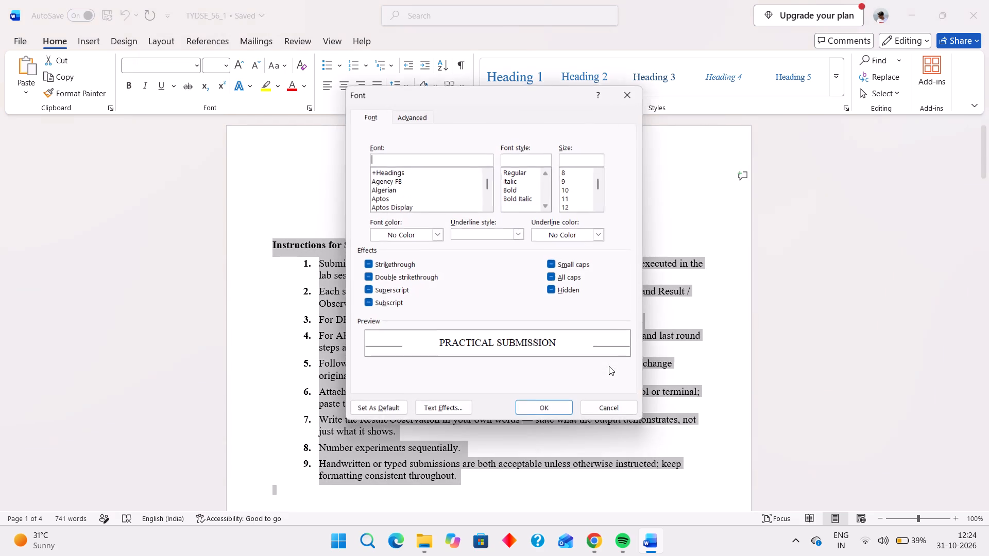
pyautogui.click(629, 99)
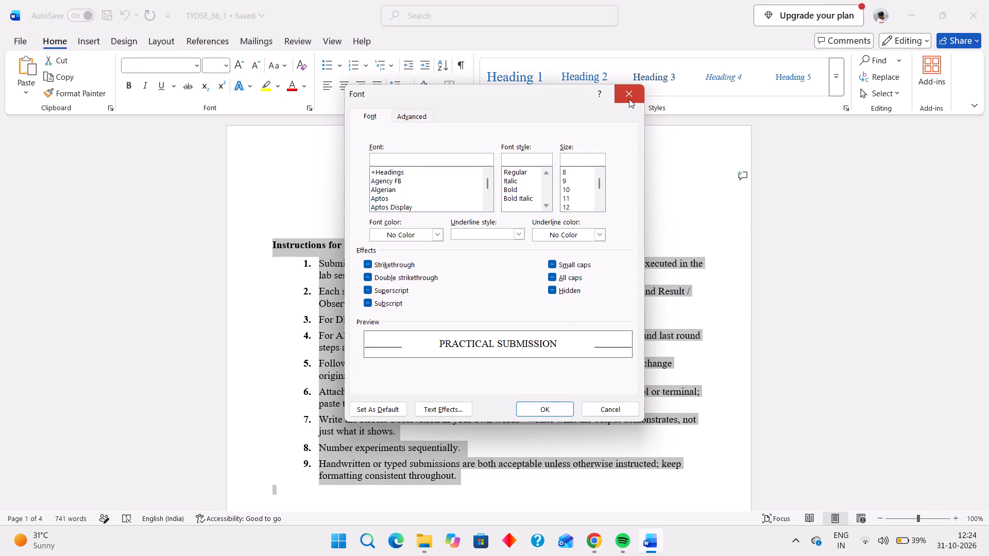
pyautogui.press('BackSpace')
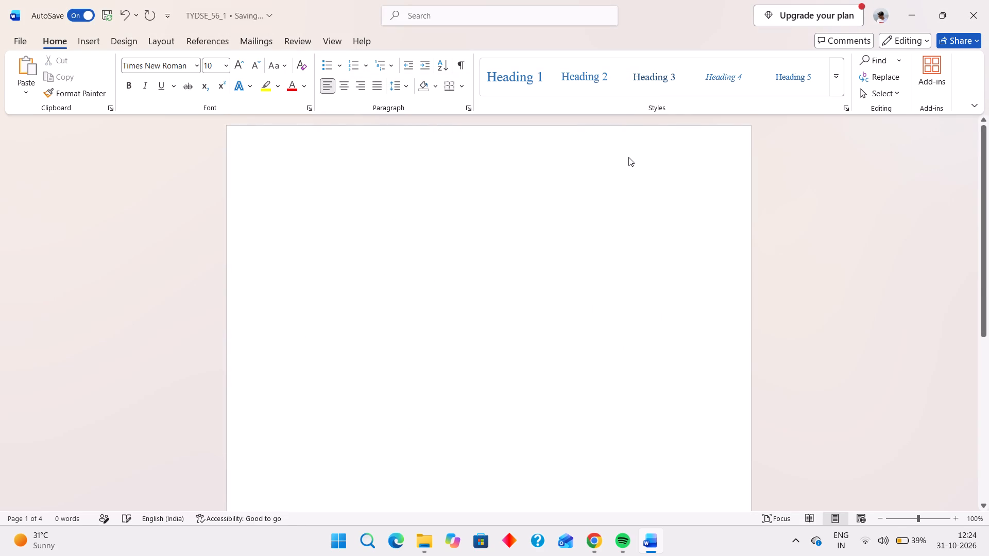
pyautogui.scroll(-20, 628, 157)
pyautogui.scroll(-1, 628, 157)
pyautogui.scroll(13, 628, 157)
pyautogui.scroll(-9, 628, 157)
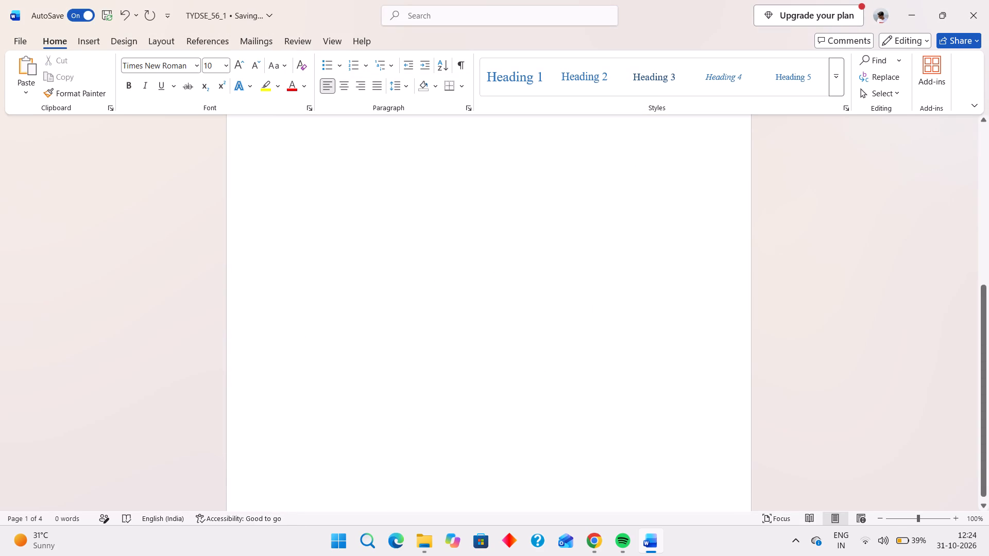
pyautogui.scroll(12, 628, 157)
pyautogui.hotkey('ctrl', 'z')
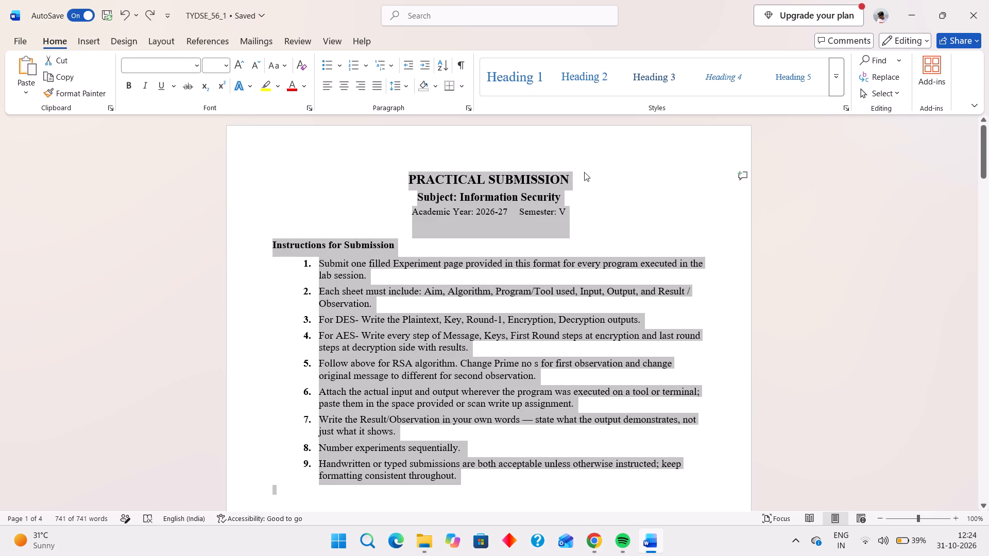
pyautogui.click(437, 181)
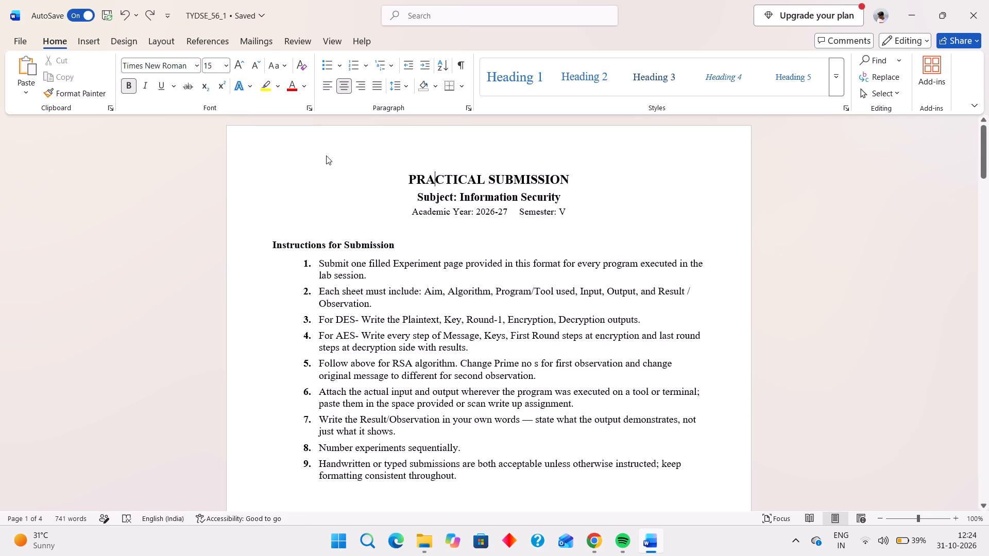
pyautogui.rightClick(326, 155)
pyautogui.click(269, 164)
# Delete the opening page with the PRACTICAL SUBMISSION title and the Instructions for Submission list.
pyautogui.scroll(-9, 269, 164)
pyautogui.scroll(4, 269, 164)
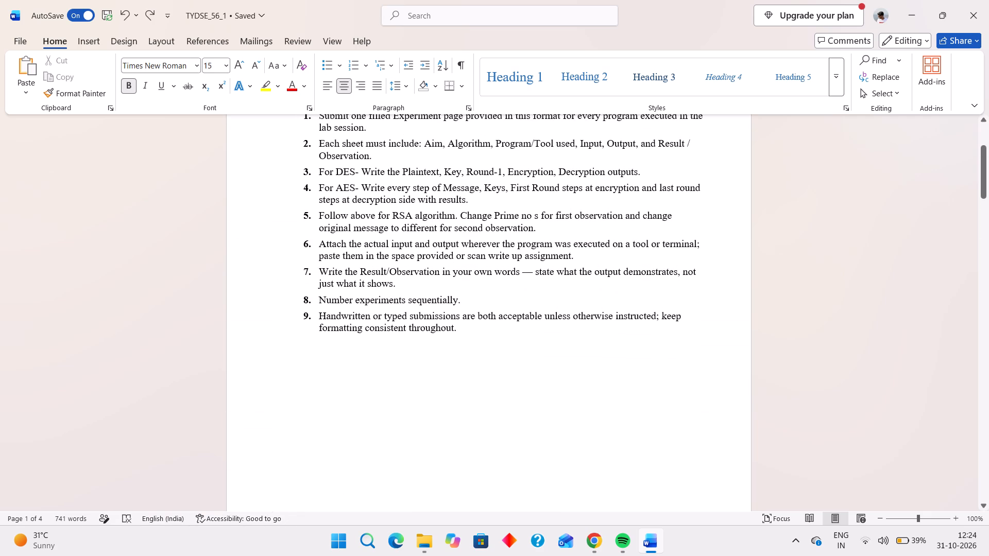
pyautogui.moveTo(404, 397); pyautogui.dragTo(230, 4)
pyautogui.press('BackSpace')
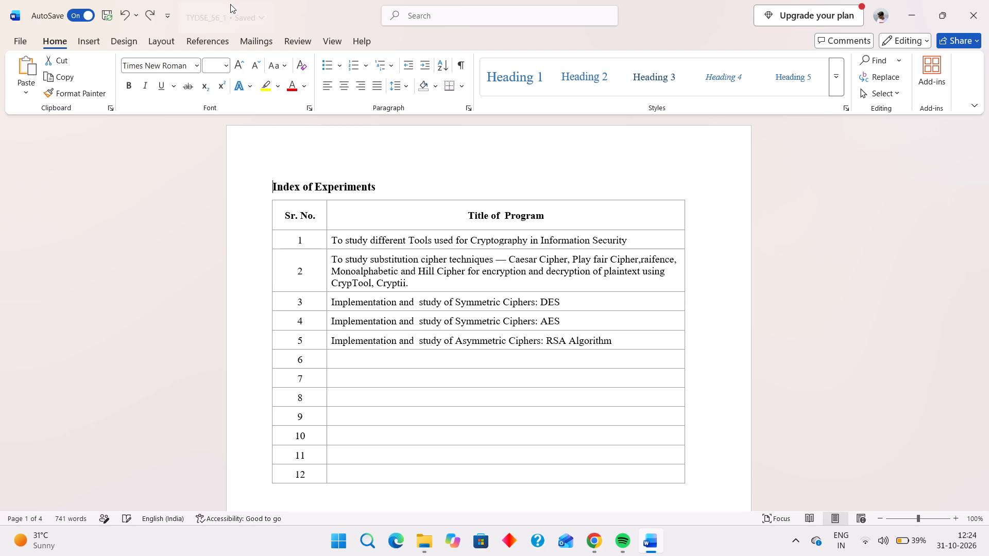
# Delete the Index of Experiments heading and its table so the document starts with Experiment Sheet No. 1.
pyautogui.scroll(-2, 245, 44)
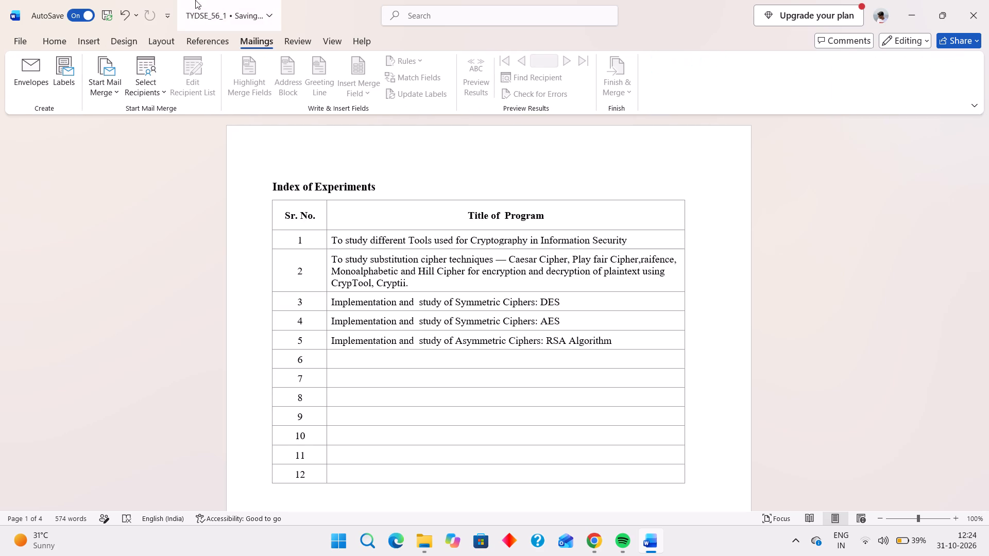
pyautogui.scroll(-11, 286, 294)
pyautogui.scroll(6, 286, 294)
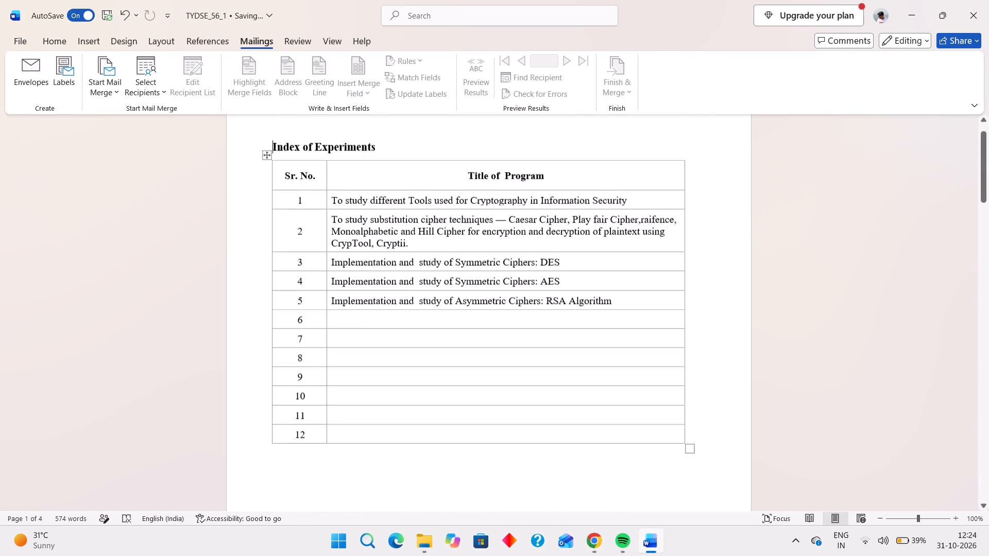
pyautogui.scroll(2, 286, 294)
pyautogui.moveTo(348, 495); pyautogui.dragTo(265, 103)
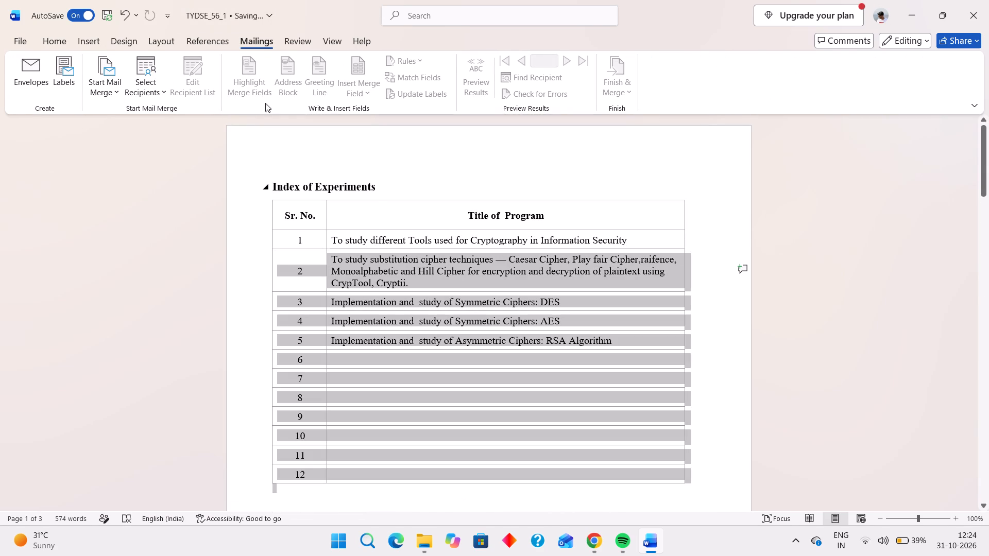
pyautogui.moveTo(265, 103); pyautogui.dragTo(241, 5)
pyautogui.press('BackSpace')
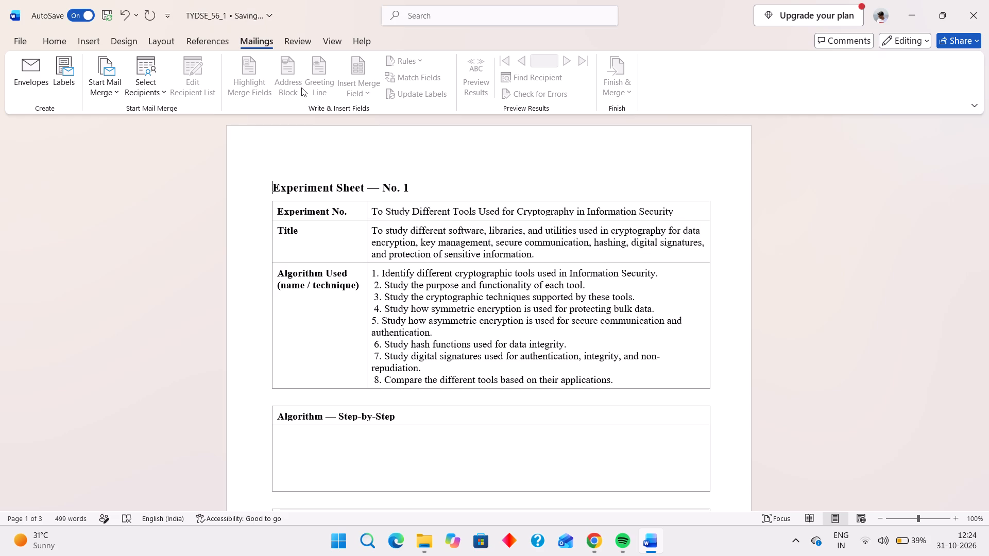
# Save the trimmed TYDSE_56_1 document.
pyautogui.scroll(-16, 302, 209)
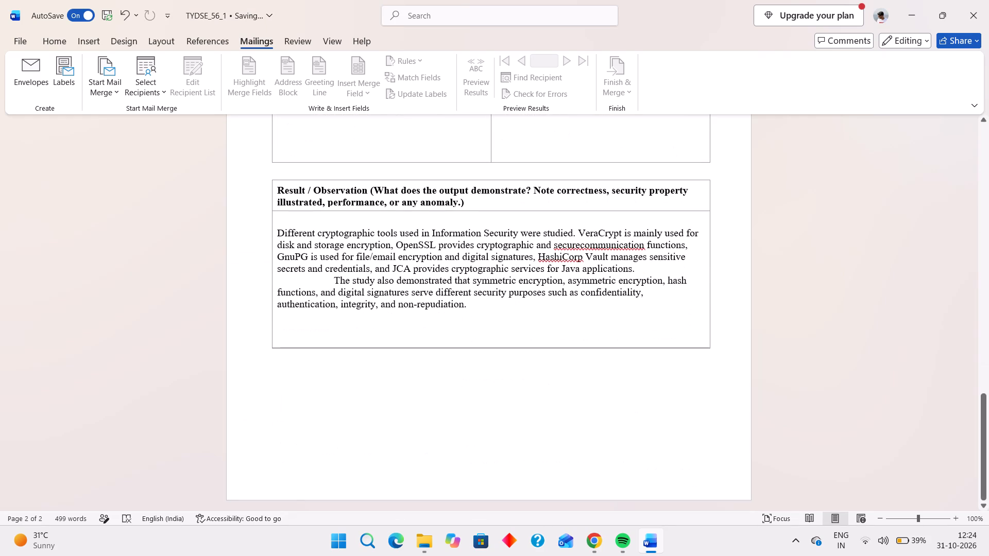
pyautogui.hotkey('ctrl', 's')
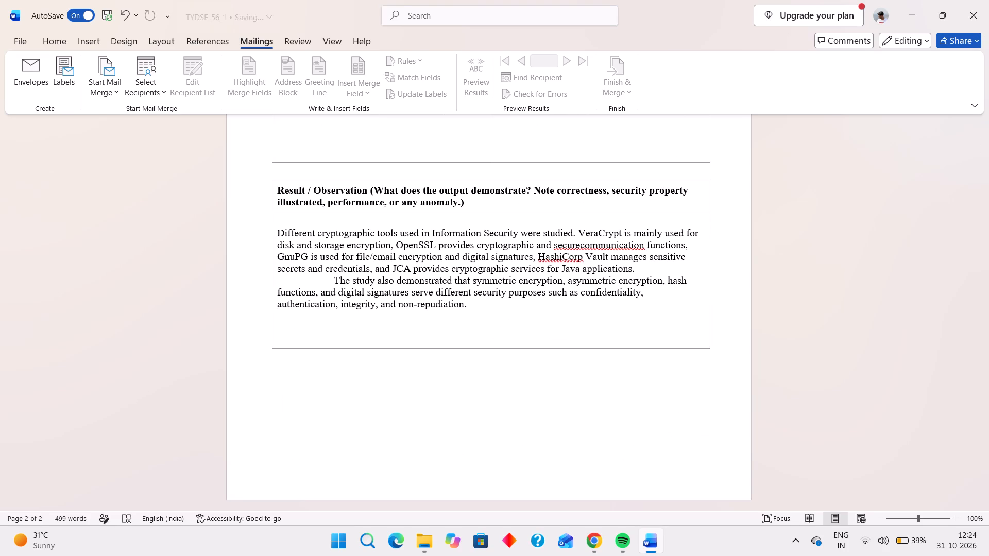
pyautogui.scroll(12, 302, 209)
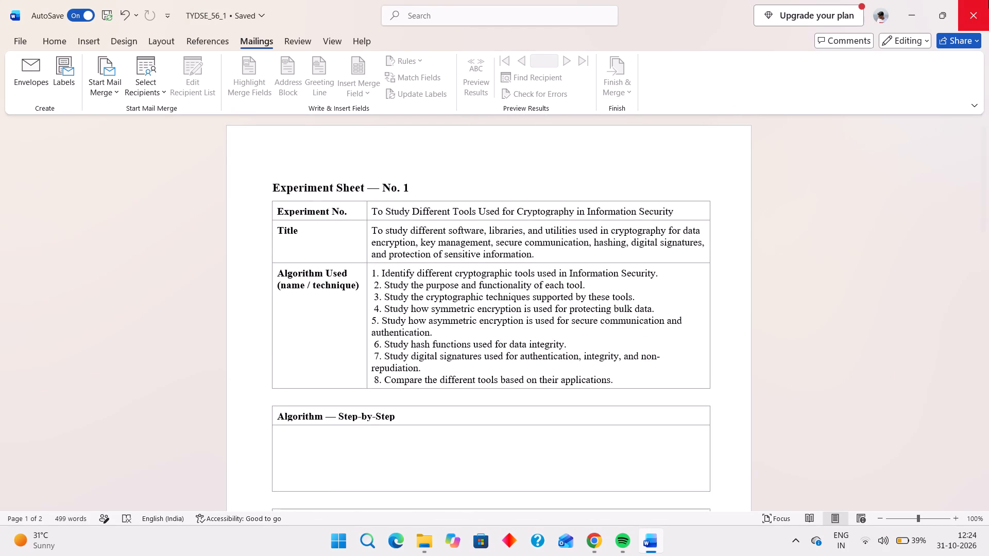
# Open TYDSE_56_1 from the Documents folder and check its pages from the Experiment Sheet No. 1 heading to the end.
pyautogui.click(913, 8)
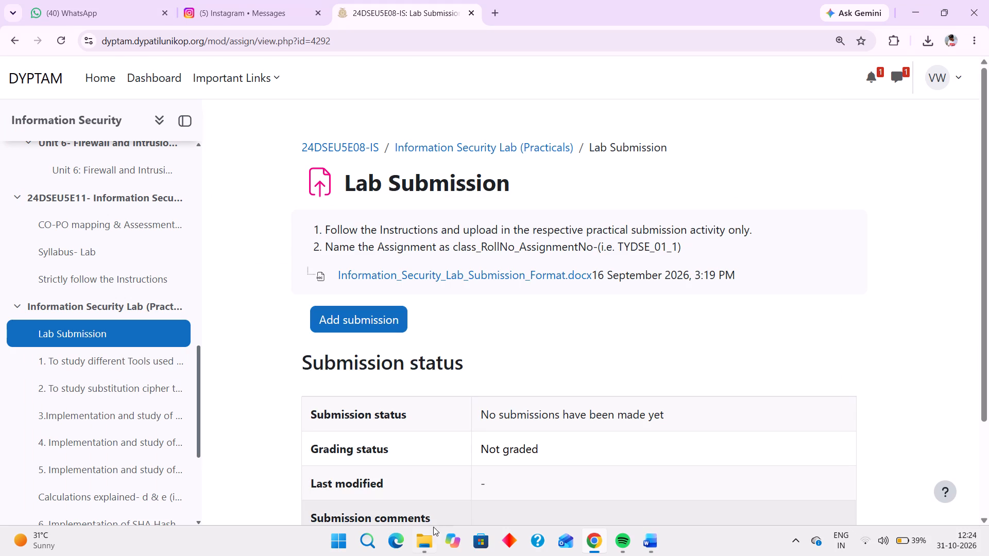
pyautogui.click(423, 544)
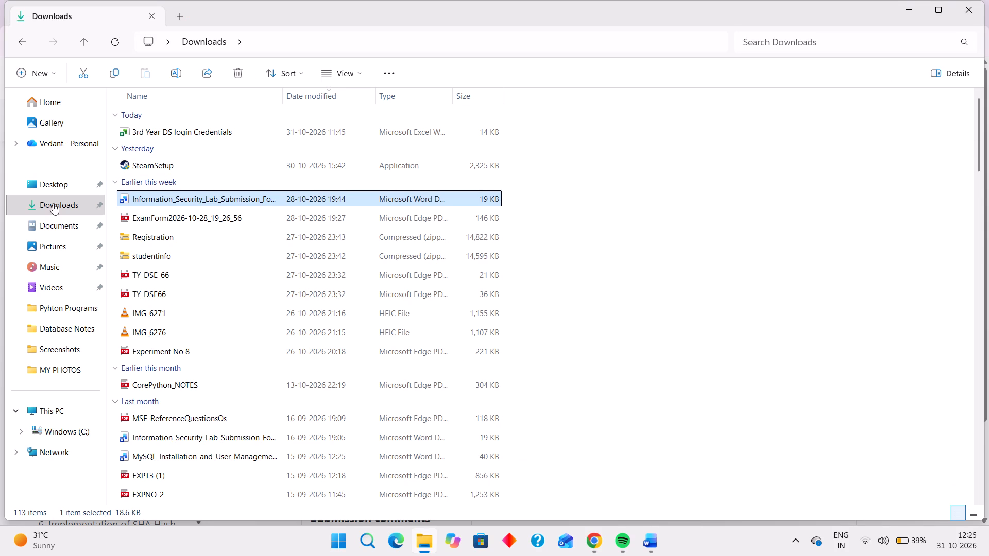
pyautogui.click(77, 221)
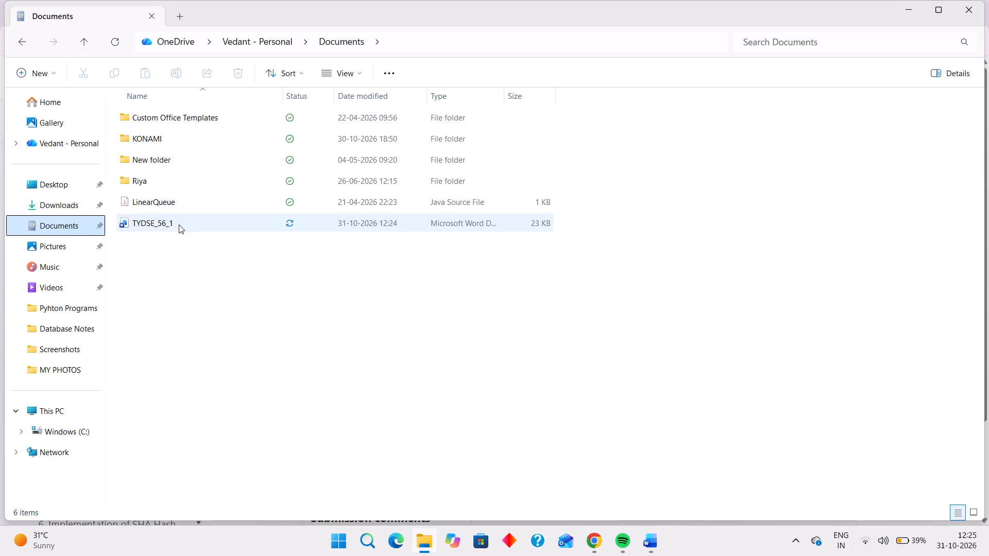
pyautogui.doubleClick(179, 224)
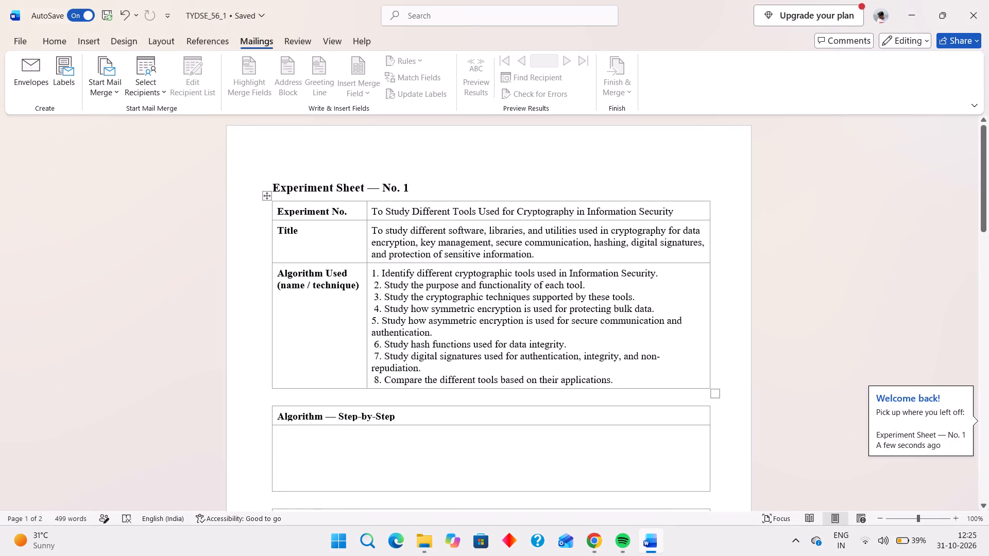
pyautogui.scroll(-11, 442, 291)
pyautogui.scroll(9, 442, 291)
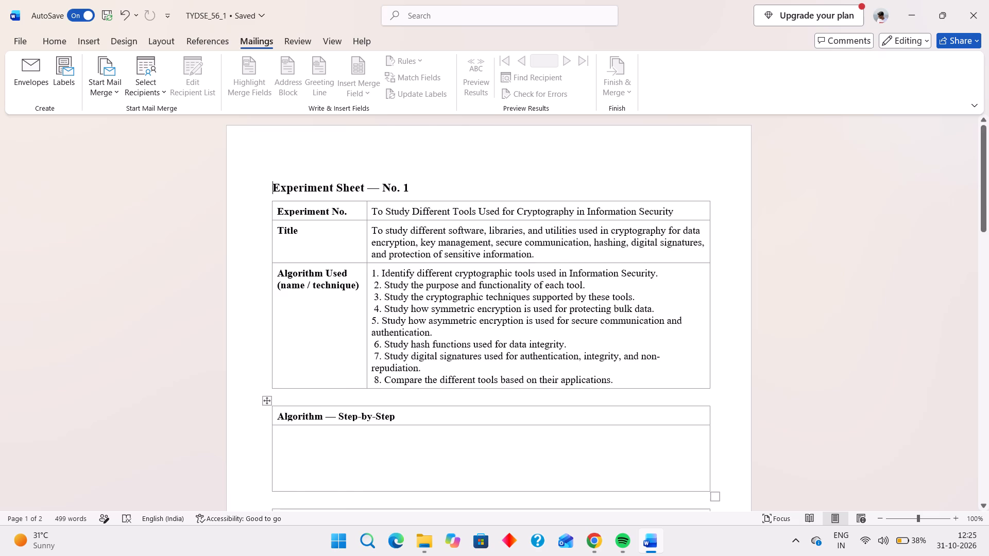
pyautogui.scroll(-12, 440, 465)
pyautogui.scroll(11, 440, 465)
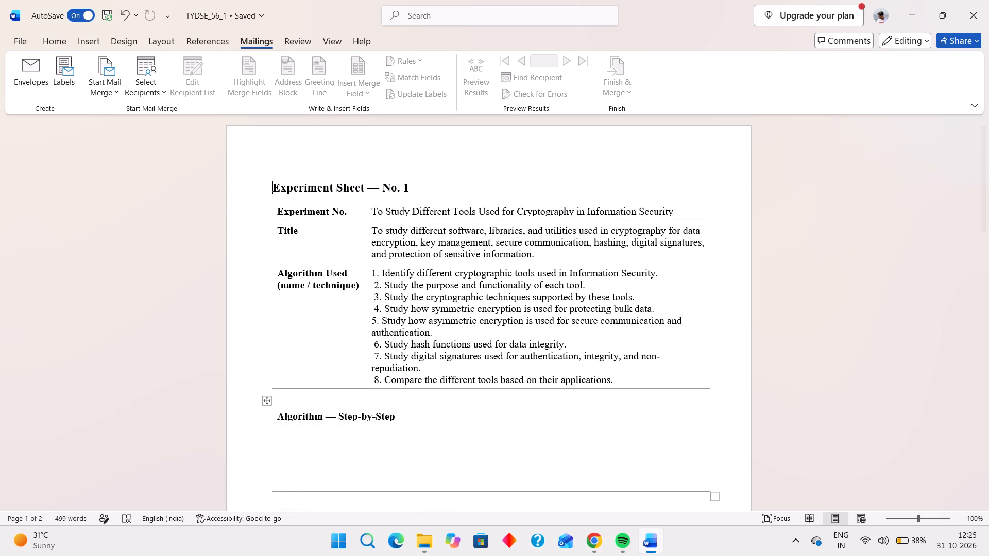
# In Chrome, start a submission for practical 1, To study different Tools used for Cryptography in Information Security, and begin adding a file.
pyautogui.click(595, 546)
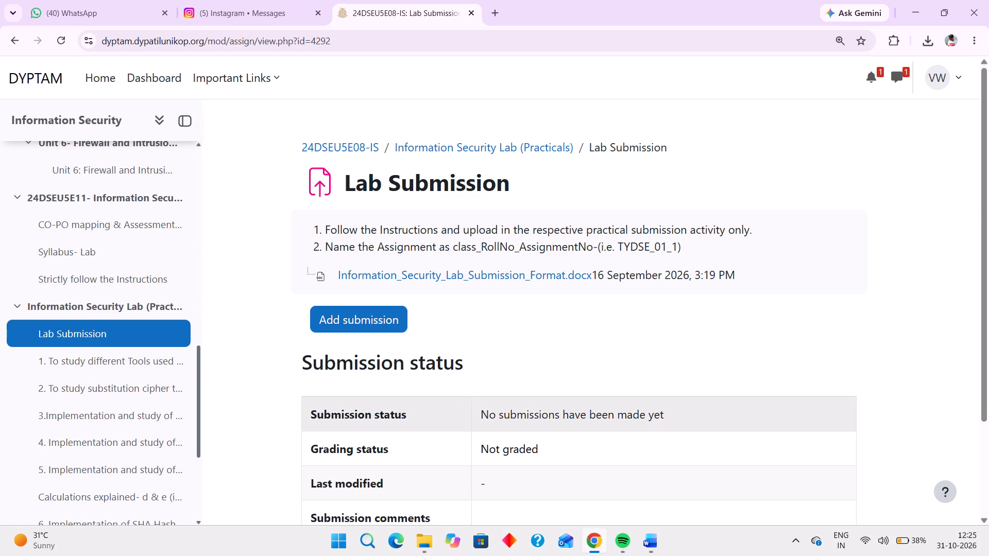
pyautogui.click(150, 363)
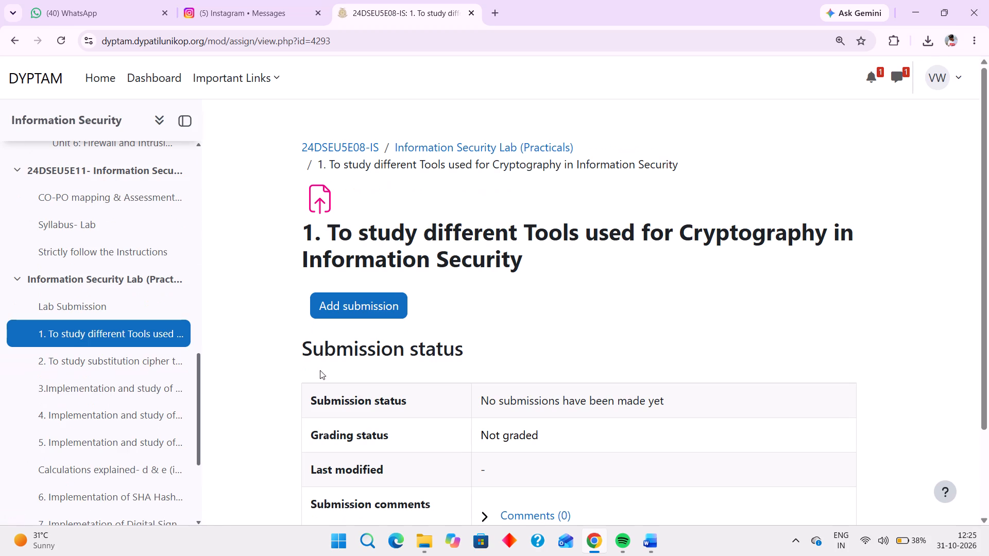
pyautogui.click(373, 301)
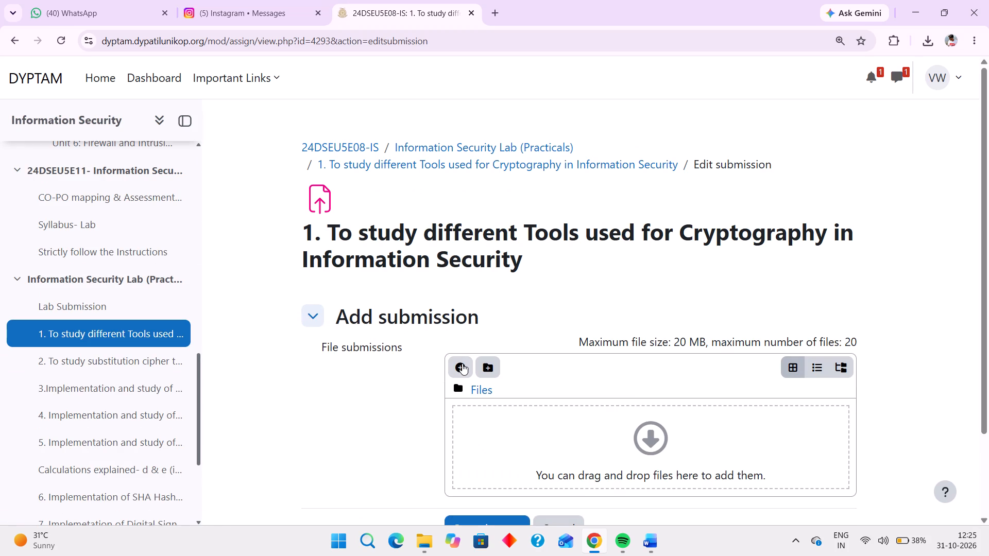
pyautogui.click(462, 362)
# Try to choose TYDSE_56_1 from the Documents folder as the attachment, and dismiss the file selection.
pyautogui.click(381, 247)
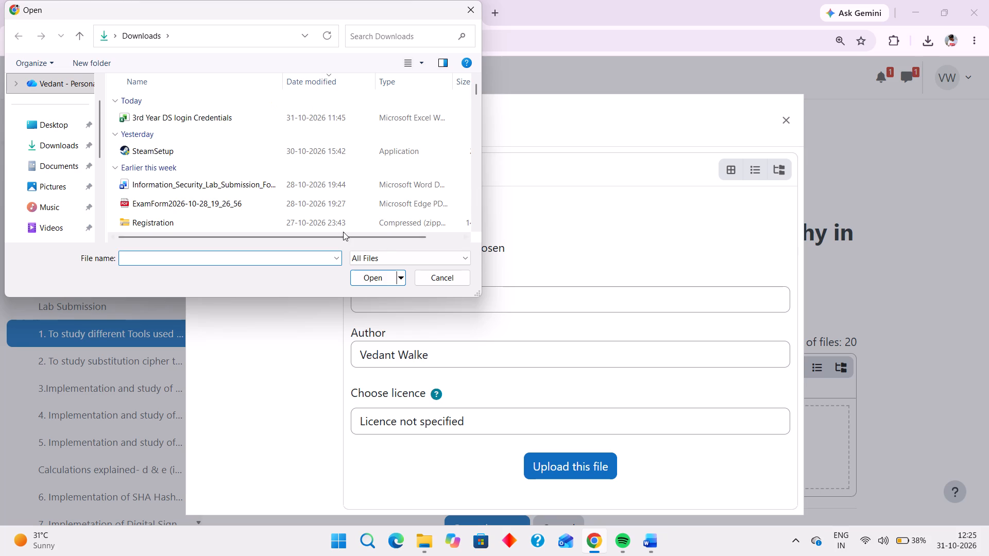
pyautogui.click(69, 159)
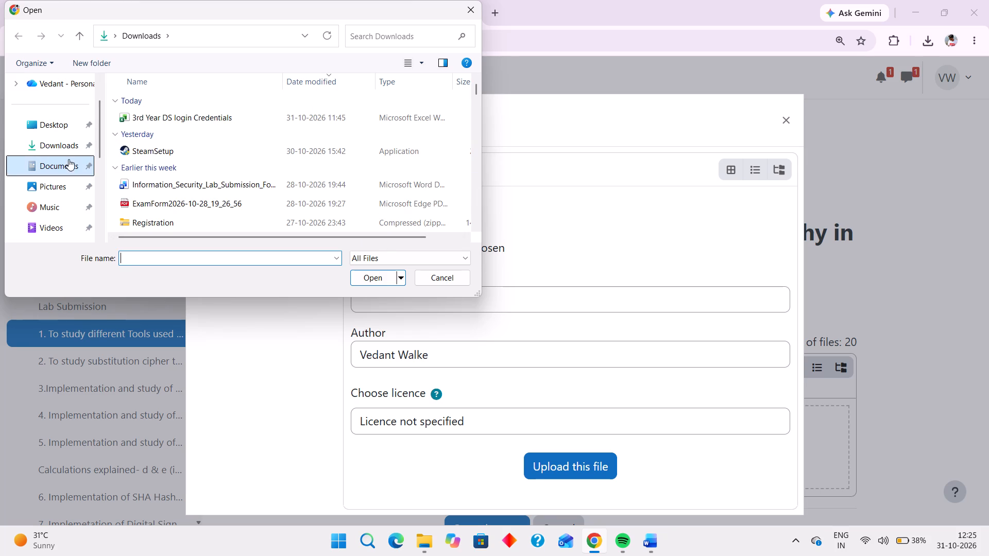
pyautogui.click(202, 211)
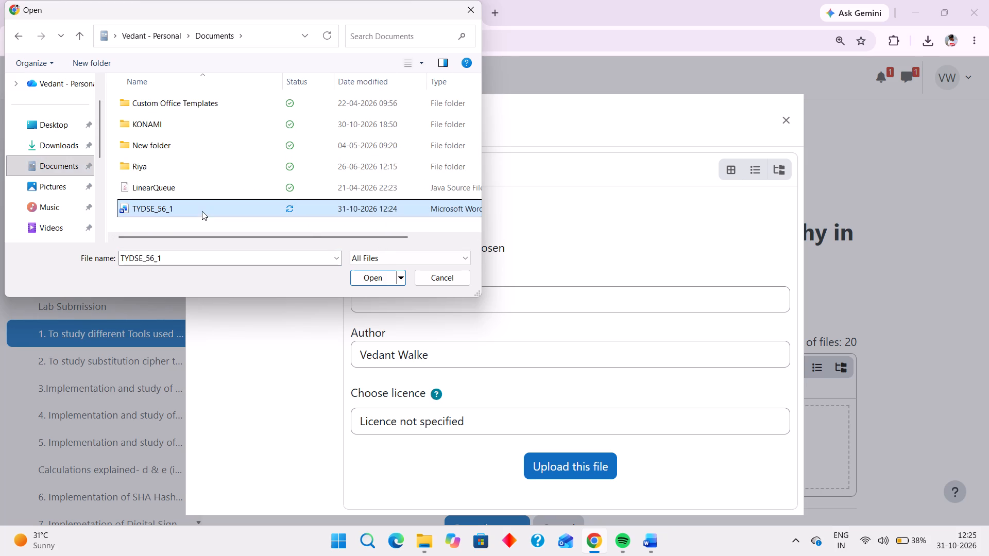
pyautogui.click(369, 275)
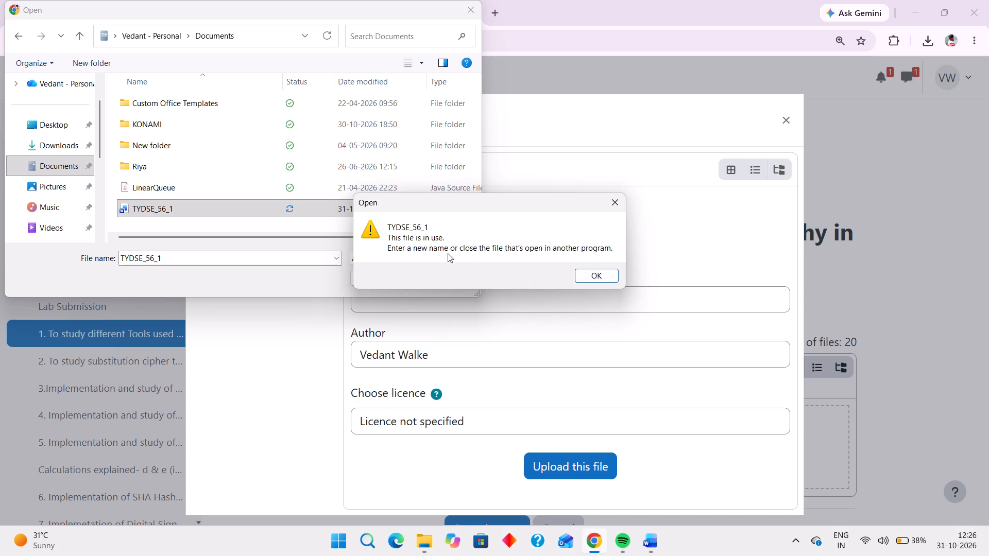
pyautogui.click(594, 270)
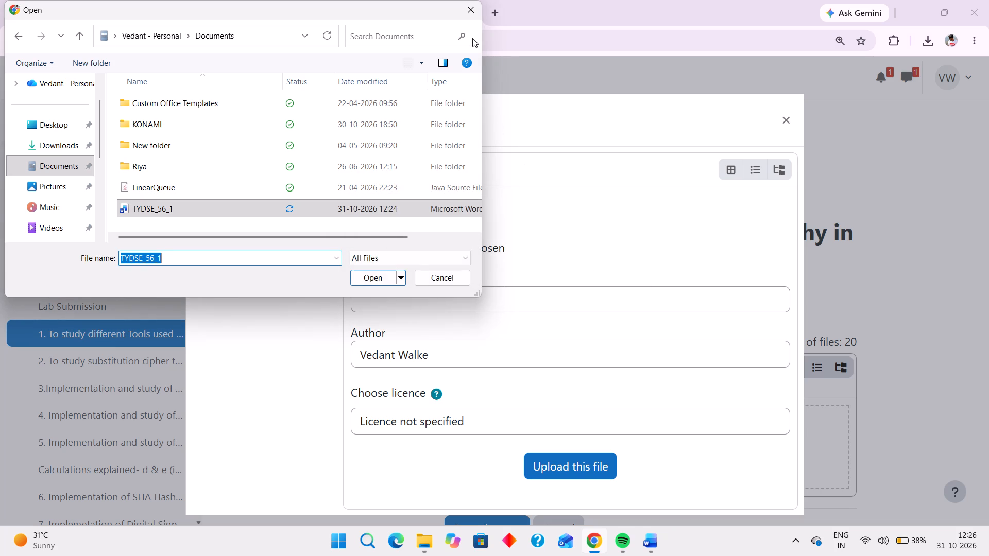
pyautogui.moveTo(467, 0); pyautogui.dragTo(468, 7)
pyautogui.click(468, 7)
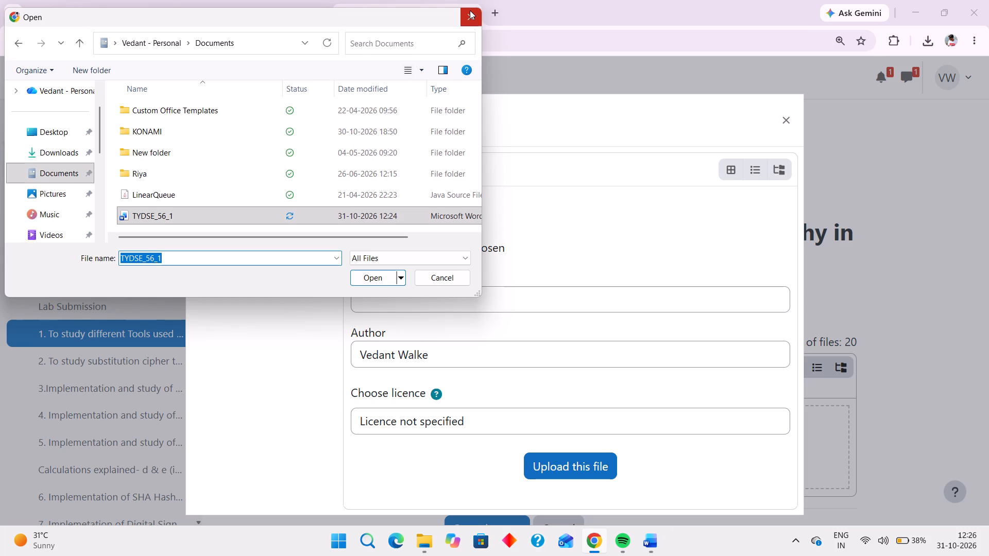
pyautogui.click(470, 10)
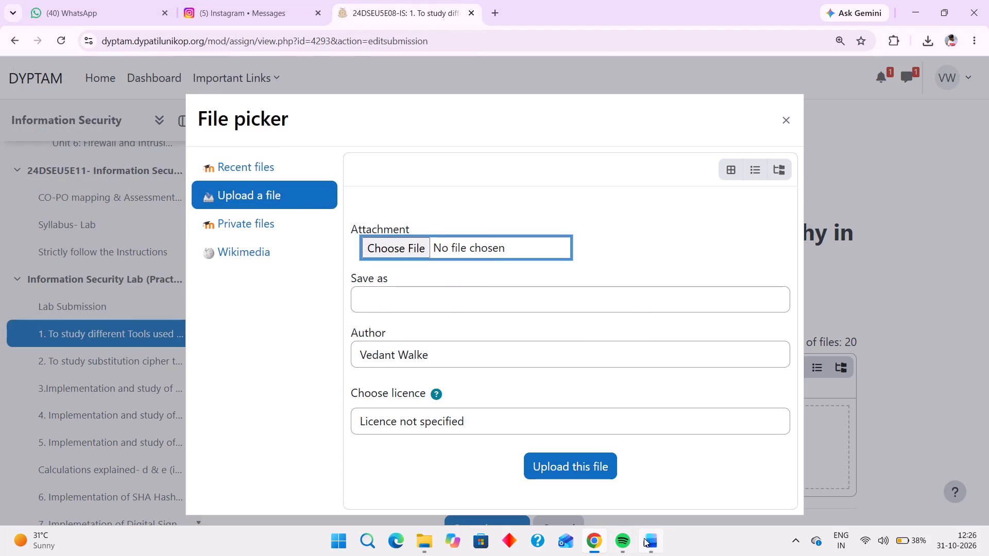
# Switch to Word and close the TYDSE_56_1 document.
pyautogui.click(644, 538)
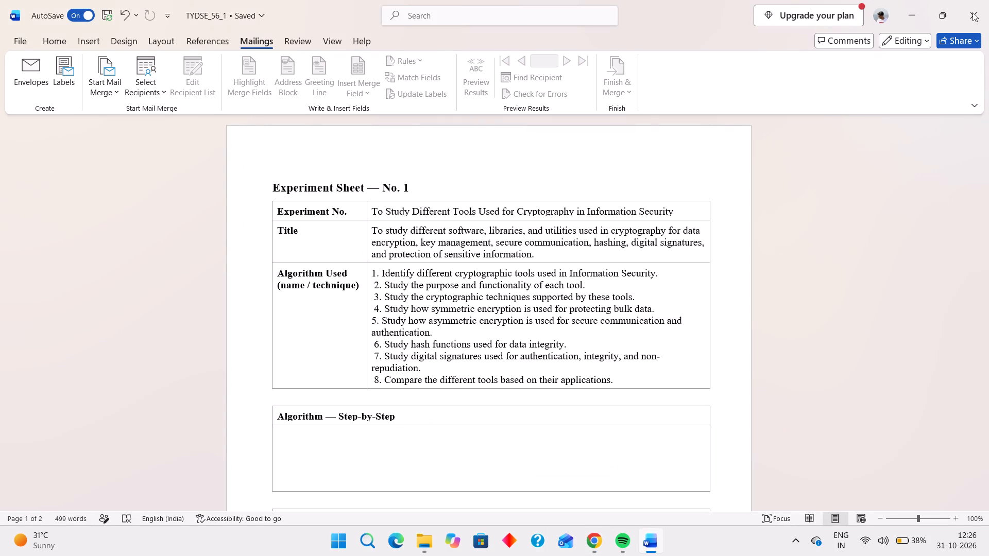
pyautogui.click(974, 13)
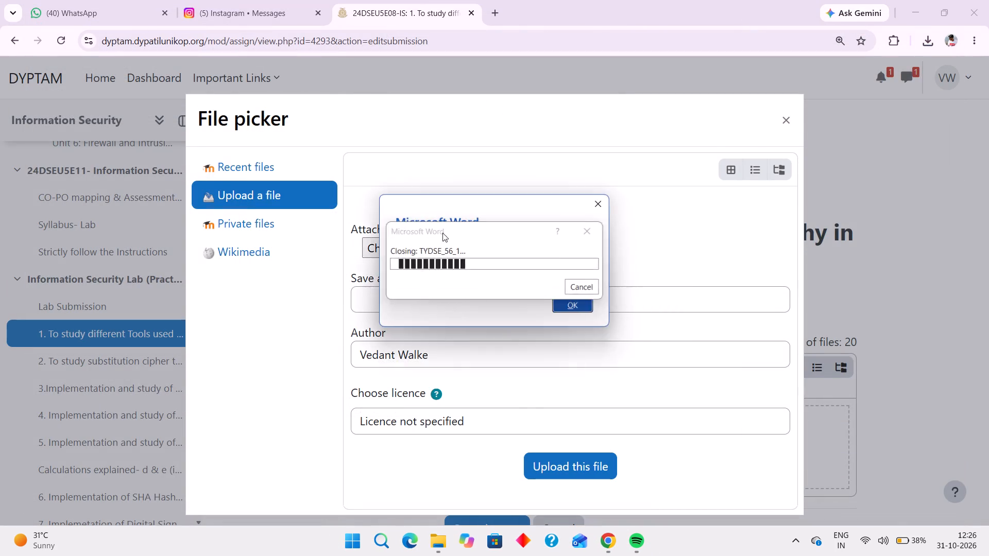
# Upload TYDSE_56_1 from the Documents folder to the practical 1 assignment and save the submission.
pyautogui.click(416, 251)
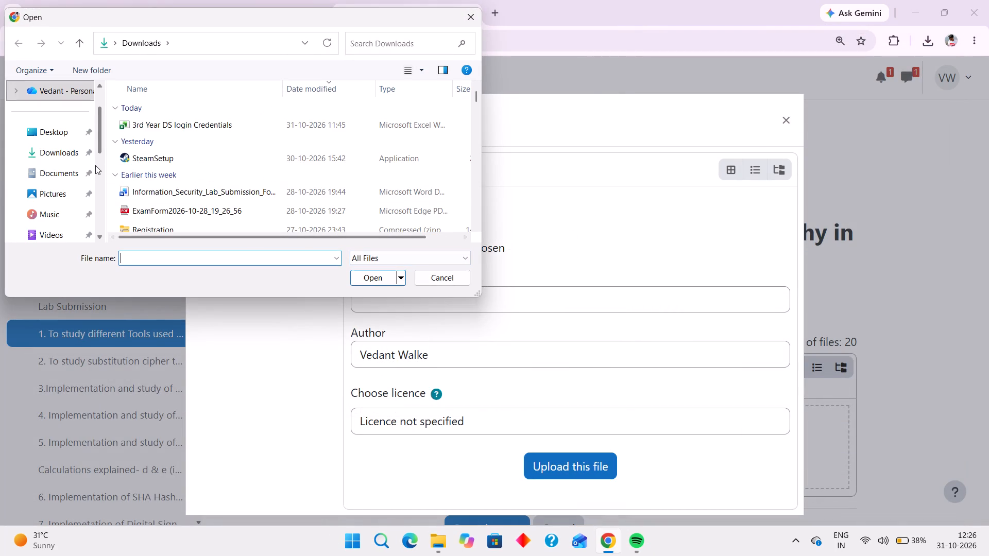
pyautogui.click(73, 173)
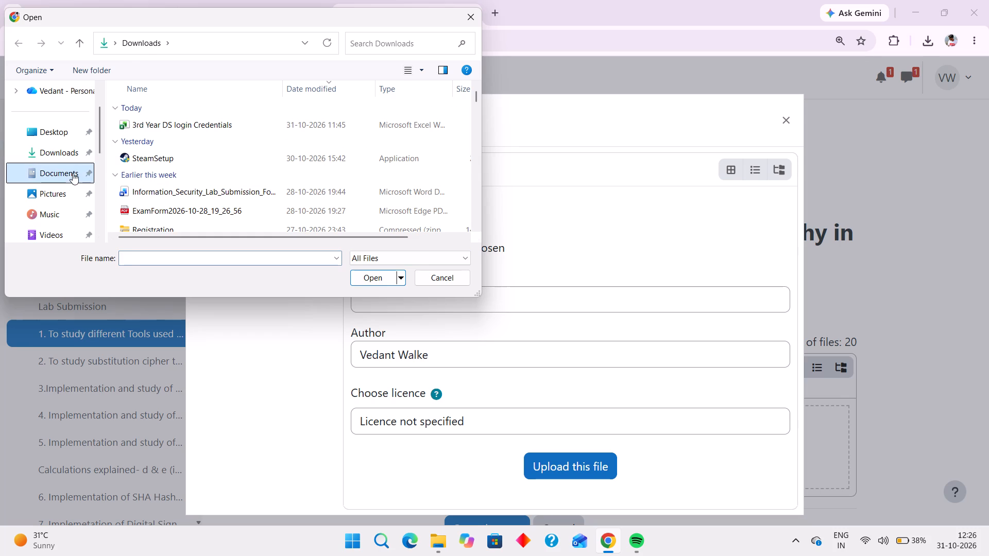
pyautogui.click(201, 214)
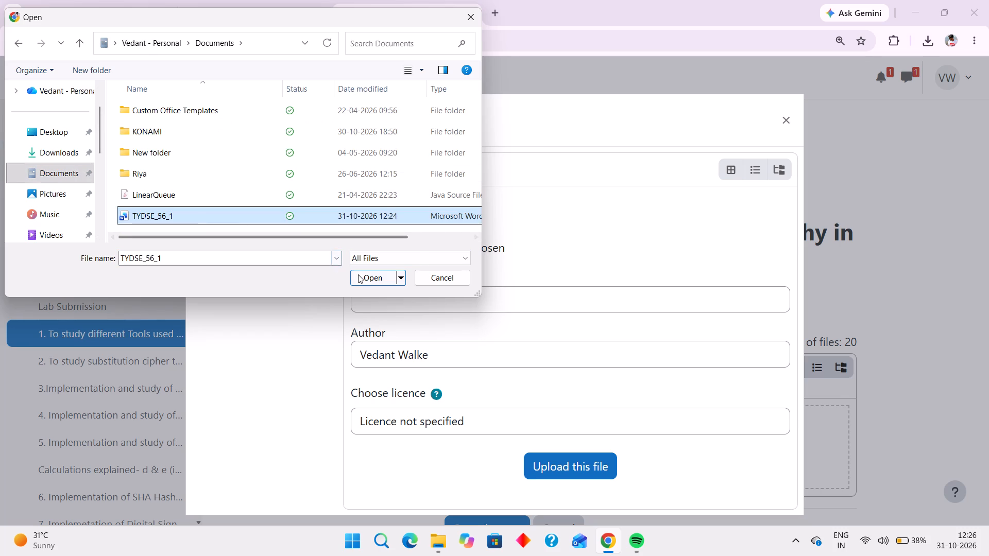
pyautogui.click(365, 277)
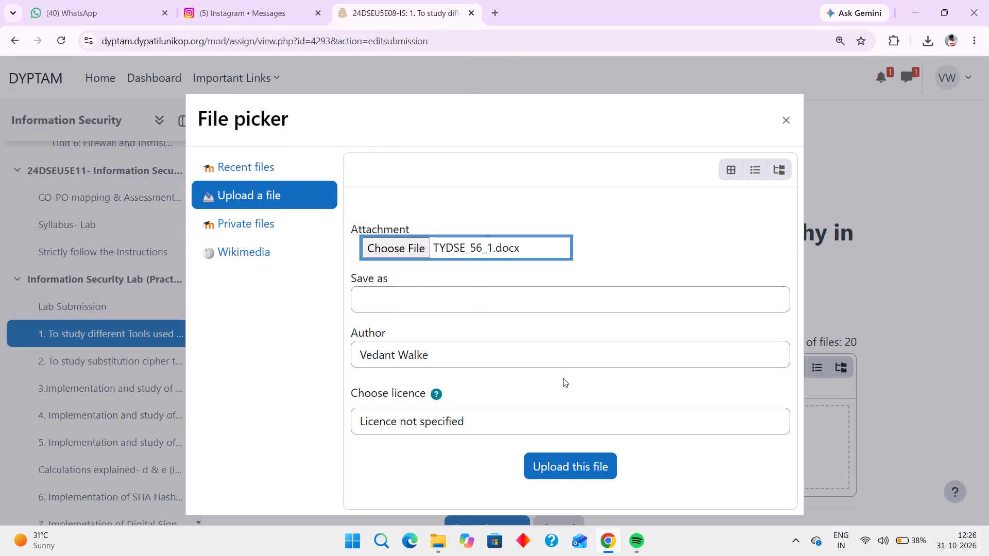
pyautogui.click(591, 470)
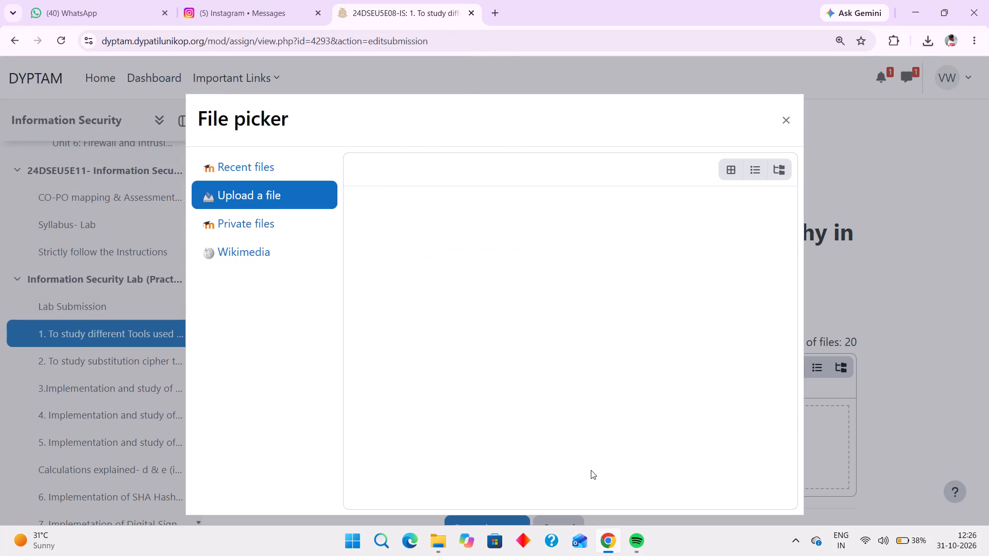
pyautogui.scroll(-1, 591, 470)
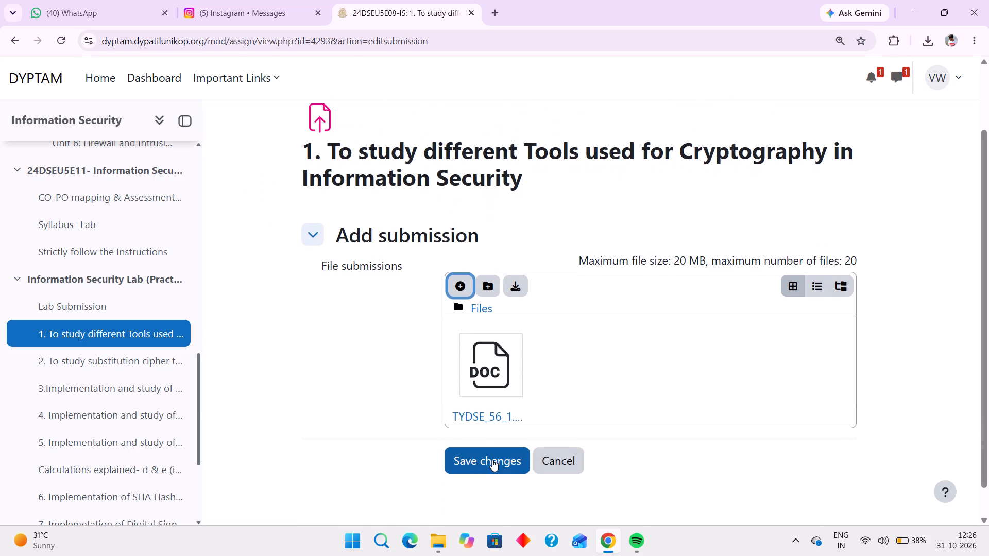
pyautogui.click(492, 460)
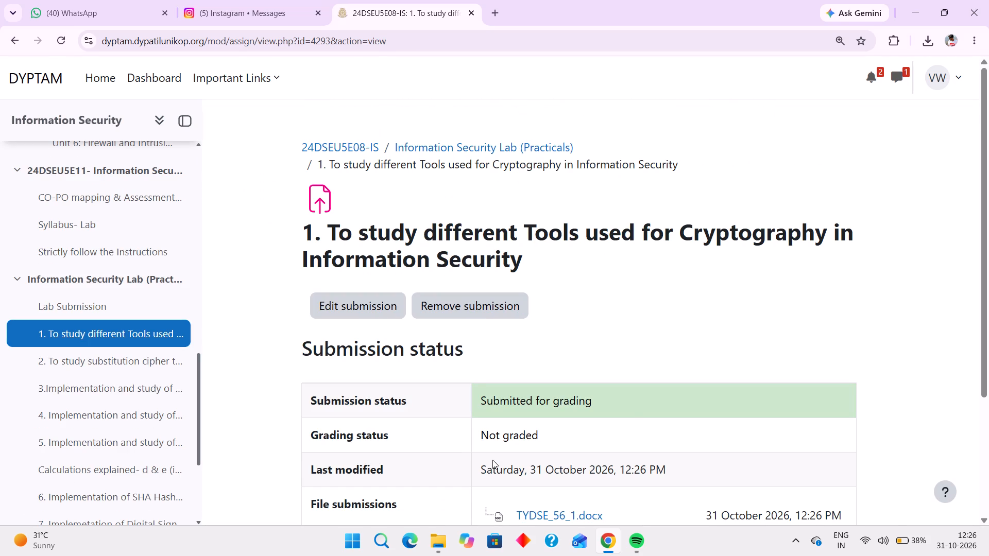
# Log out of the DYPTAM learning portal.
pyautogui.click(949, 78)
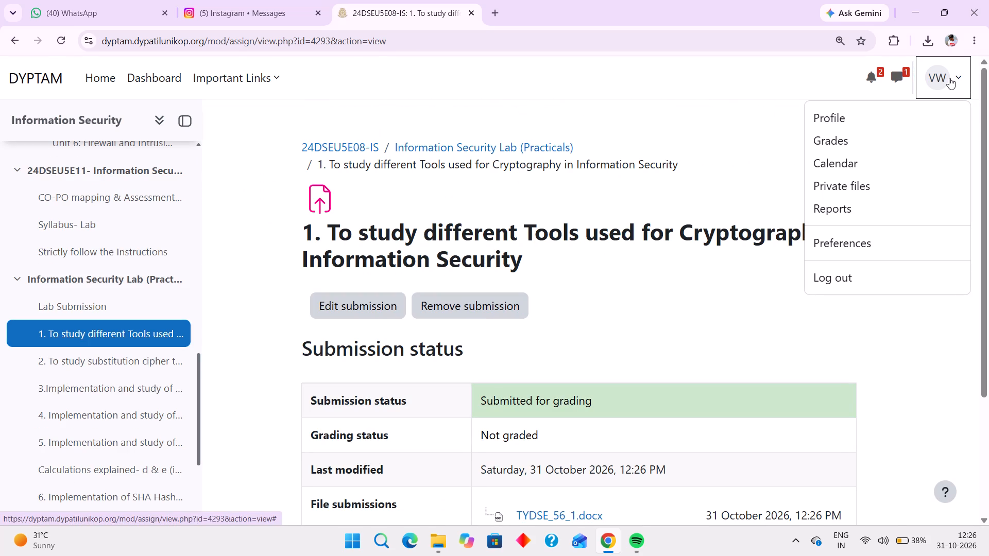
pyautogui.click(883, 276)
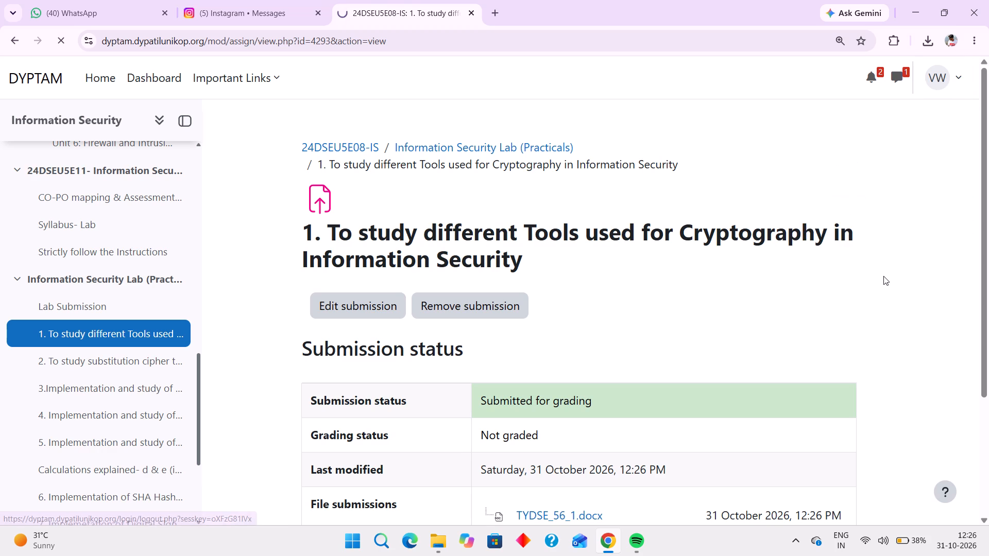